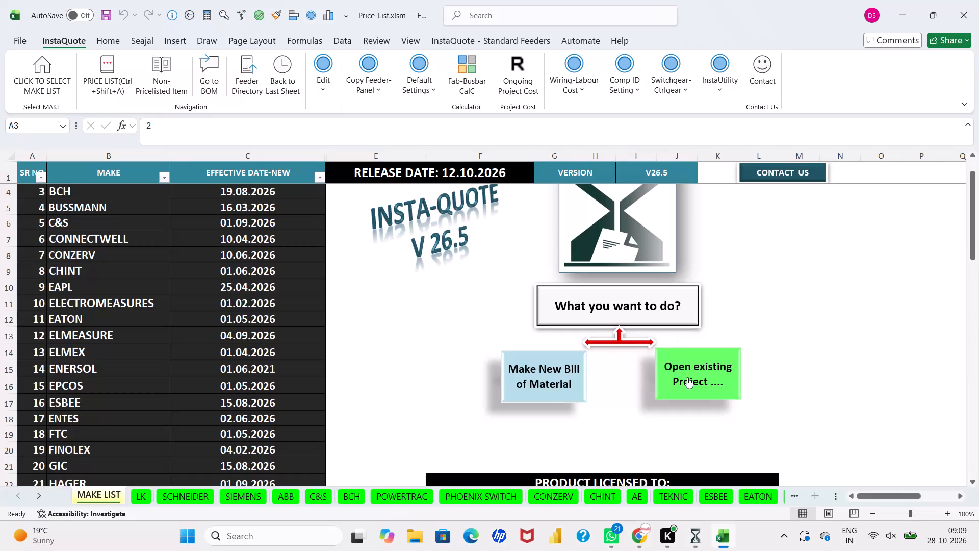
Open the existing project and choose to stay with the ongoing project's bill of materials.
left_click(687, 377)
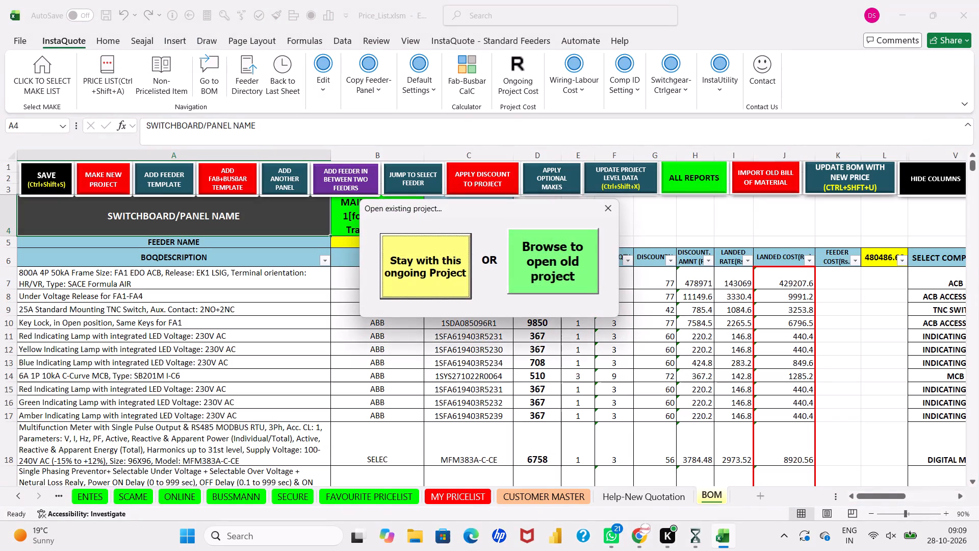
scroll(539, 368, "down", 2)
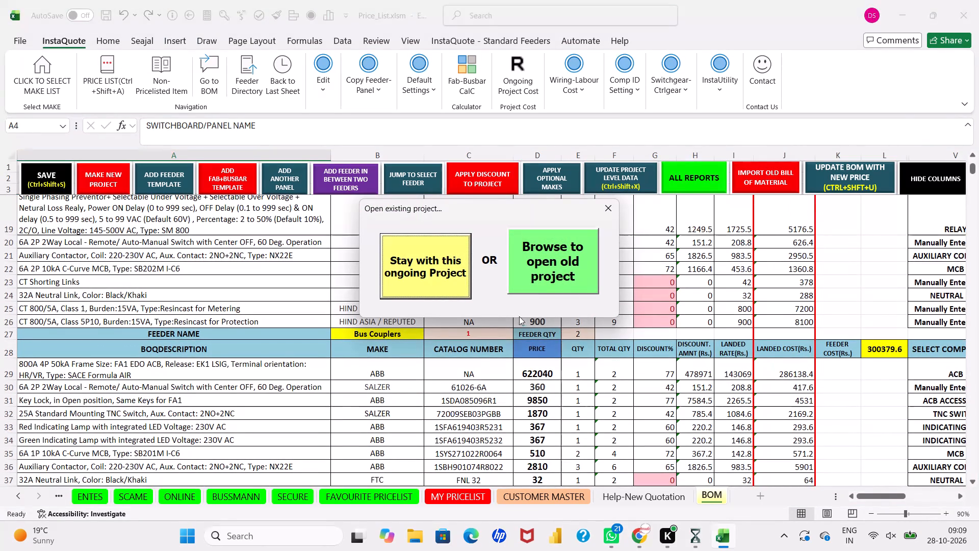
left_click(433, 252)
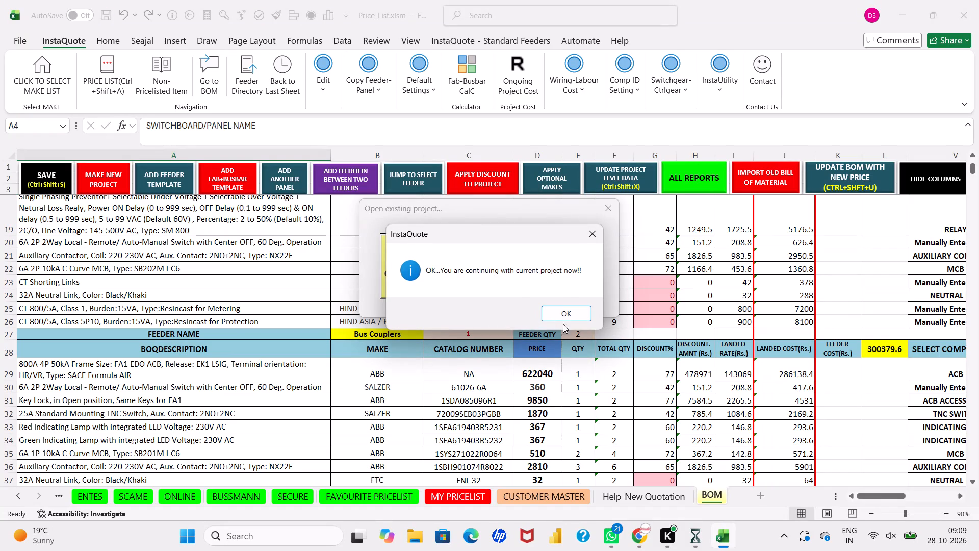
Continue with the current project and bring up the start of its BOM, at the MAIN LT PANEL-1 heading.
left_click(563, 321)
scroll(563, 321, "up", 2)
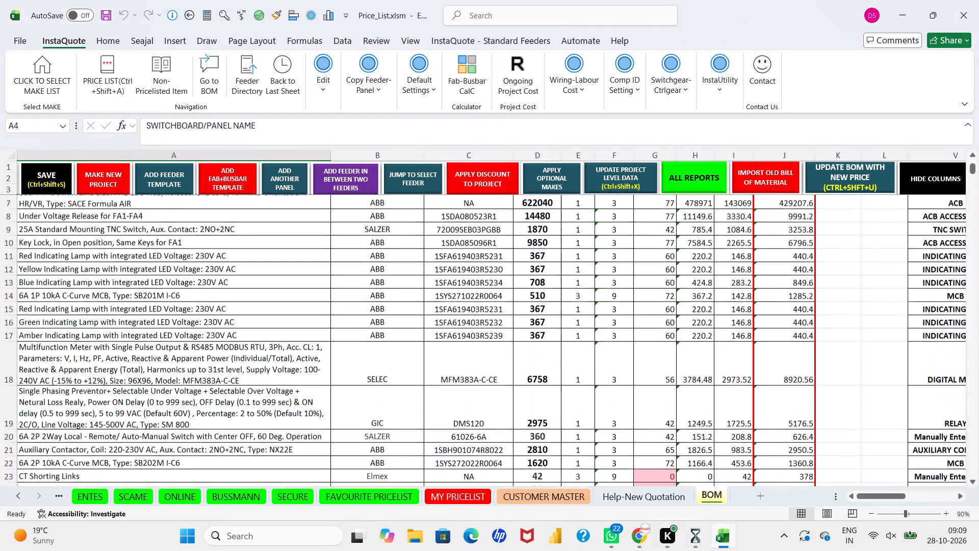
scroll(563, 321, "up", 1)
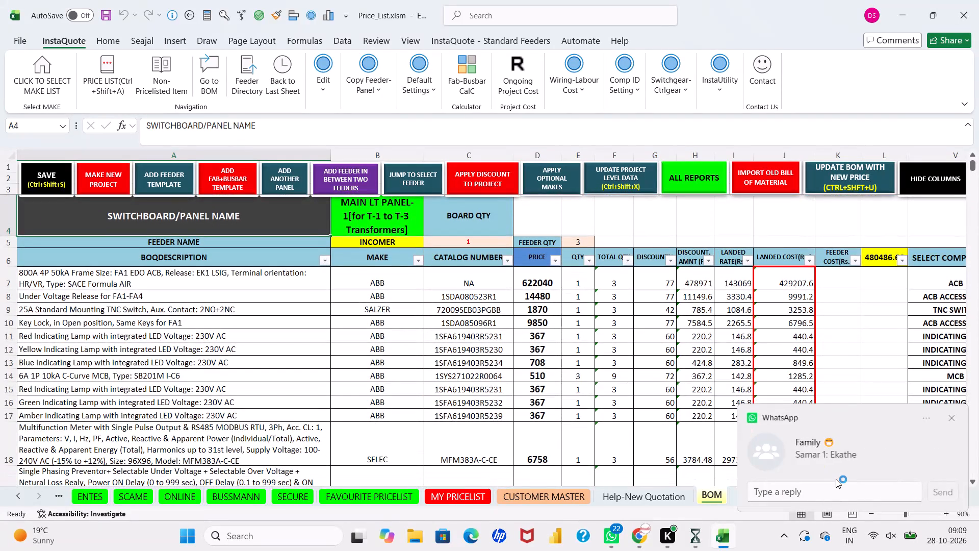
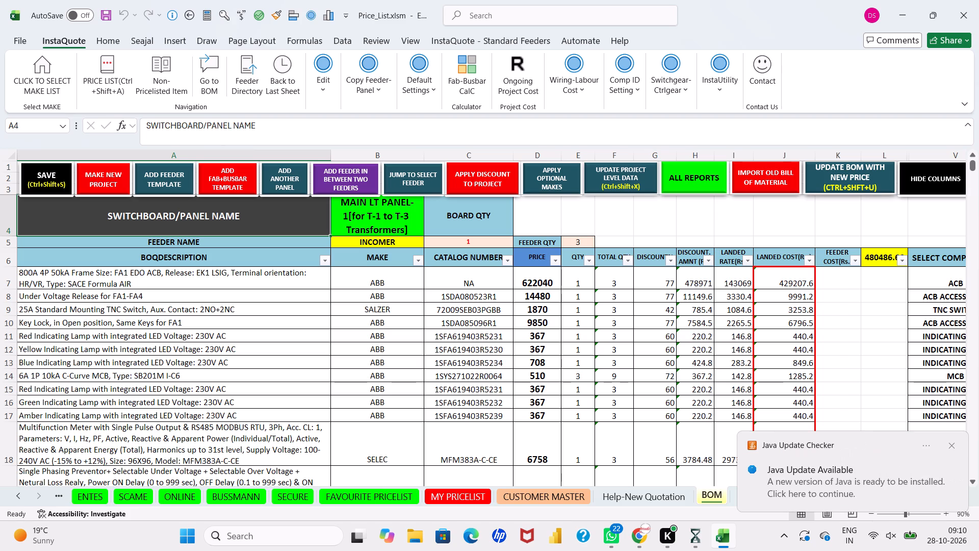
Switch to File Explorer and open the Word document 2454TCO QV1794 Khyber Industries Offer for PCC Panel Rev1 dt.15.10.2026 from the Costings folder.
left_click(308, 532)
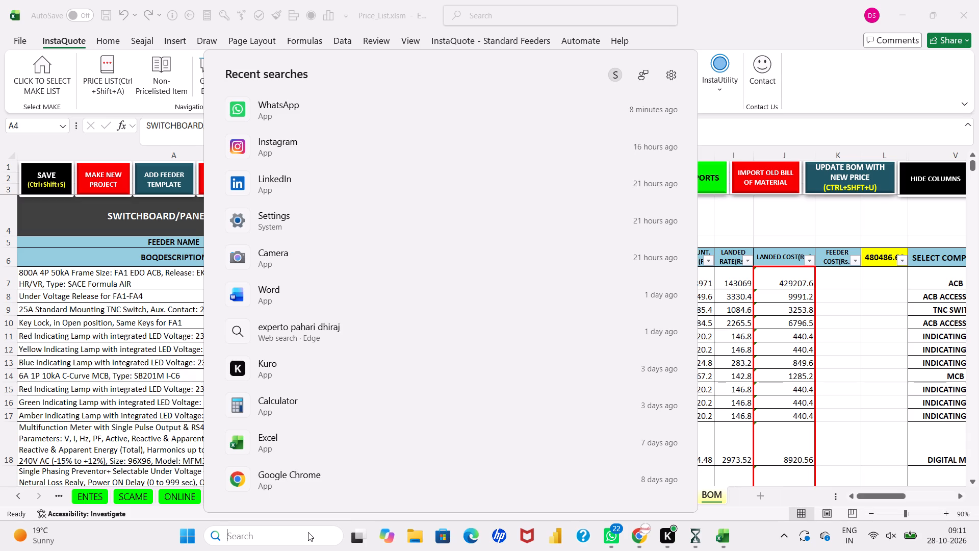
left_click(424, 536)
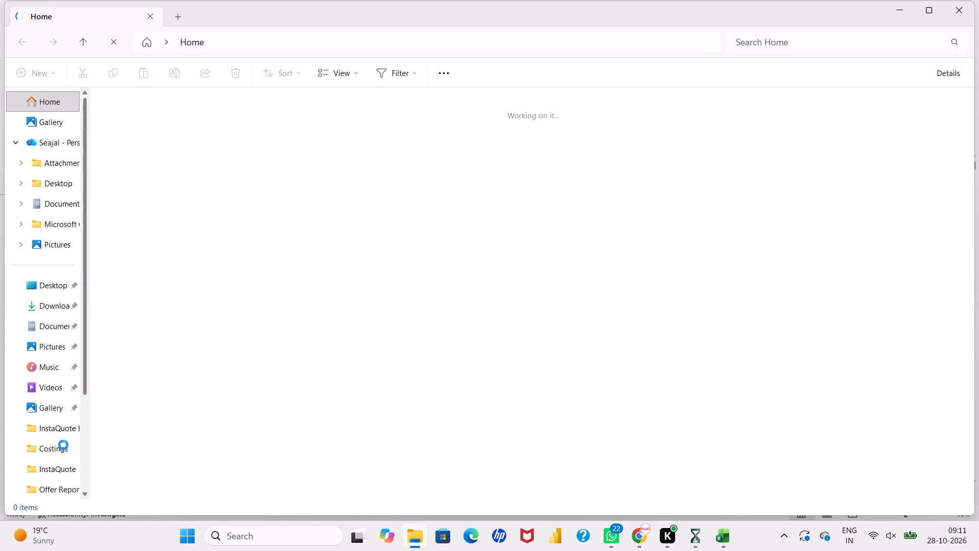
double_click(65, 452)
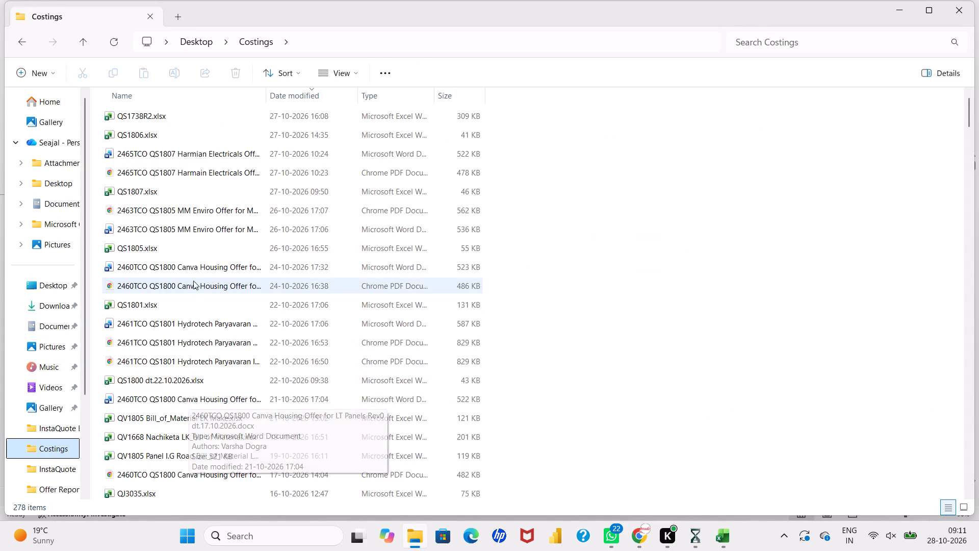
scroll(193, 349, "down", 2)
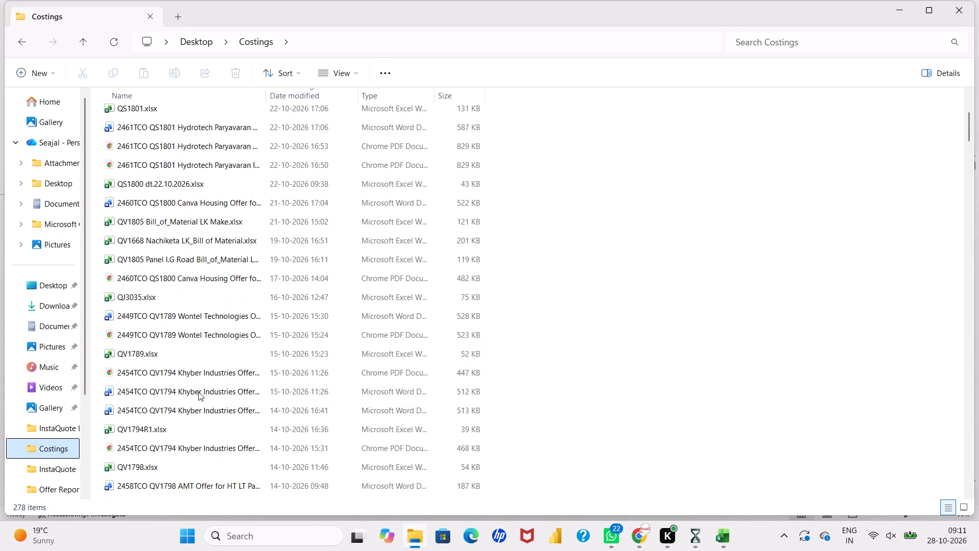
double_click(202, 392)
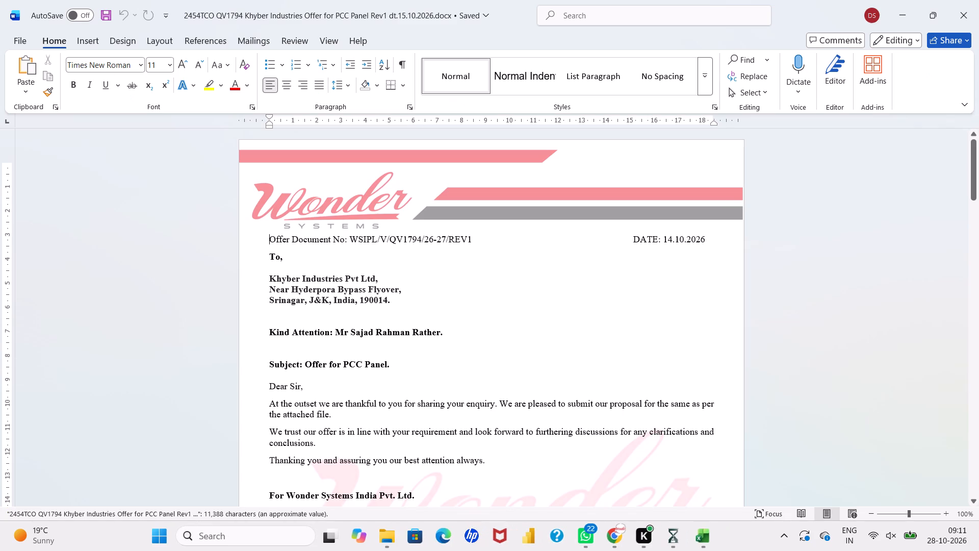
In the Word offer letter for Khyber Industries, change the offer document number to WSIPL/S/QS1806/26-27/REV0.
left_click(384, 238)
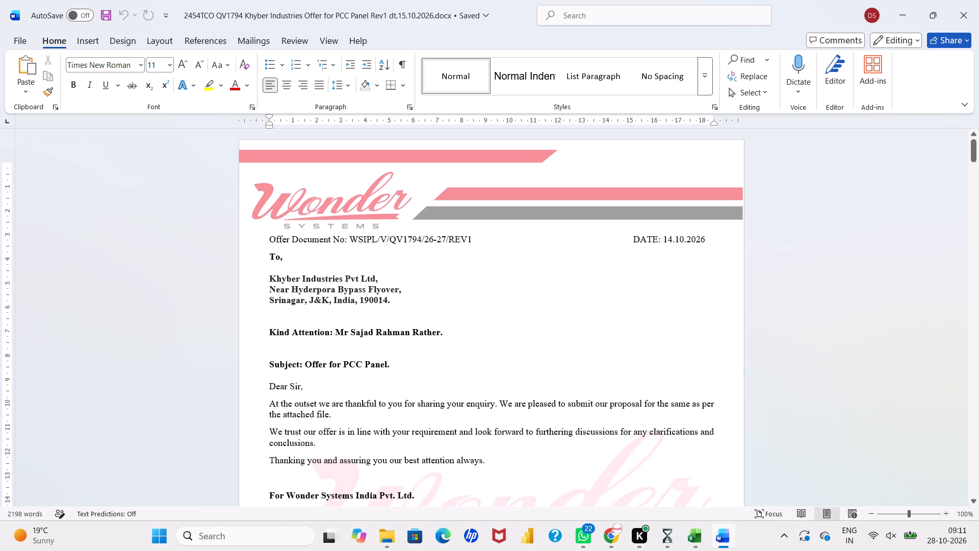
key("BackSpace")
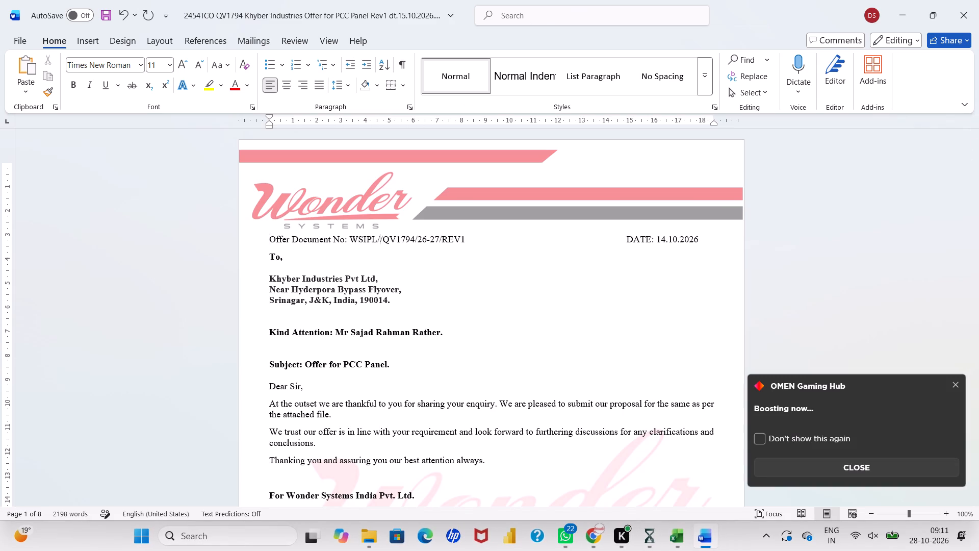
key("s")
left_click(417, 239)
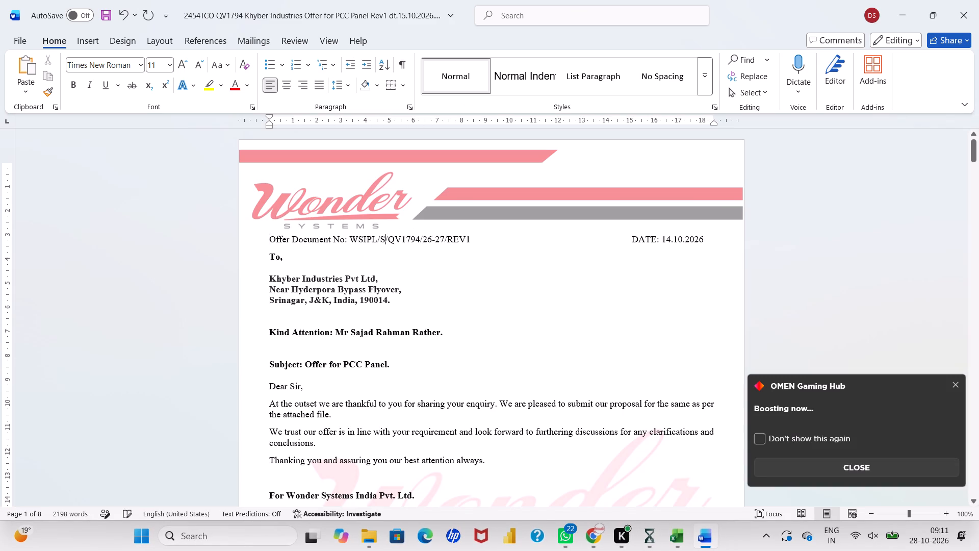
key("BackSpace")
key("BackSpace")
key("BackSpace")
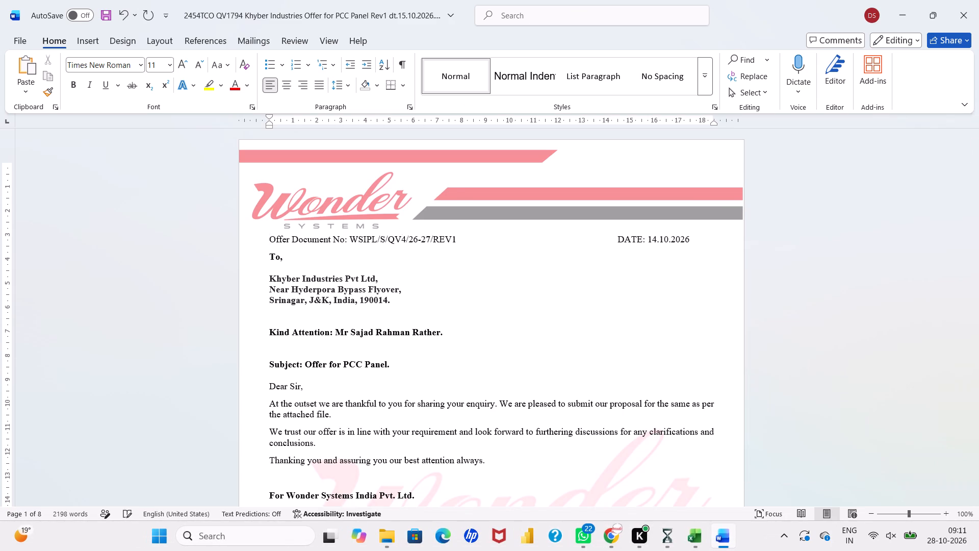
key("BackSpace")
key("Delete")
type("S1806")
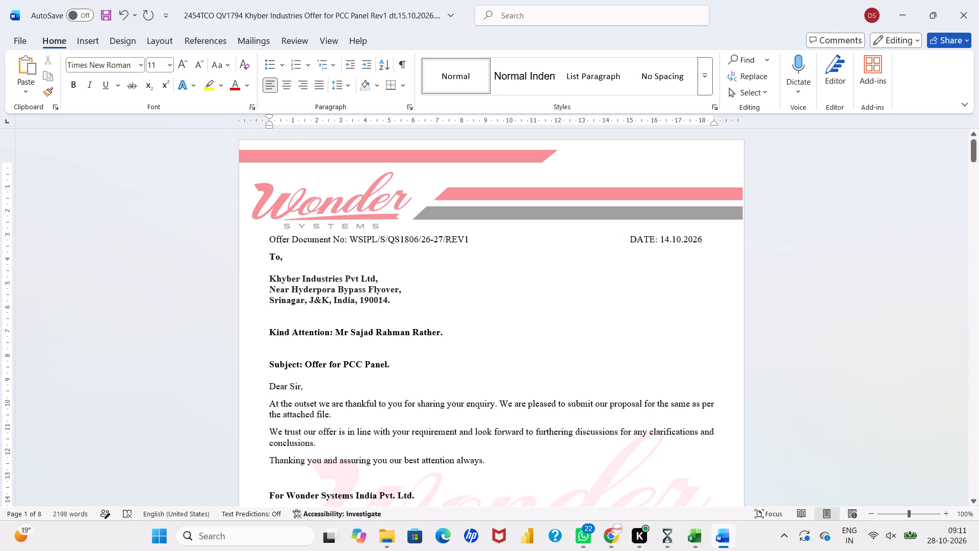
left_click(469, 239)
key("BackSpace")
key("0")
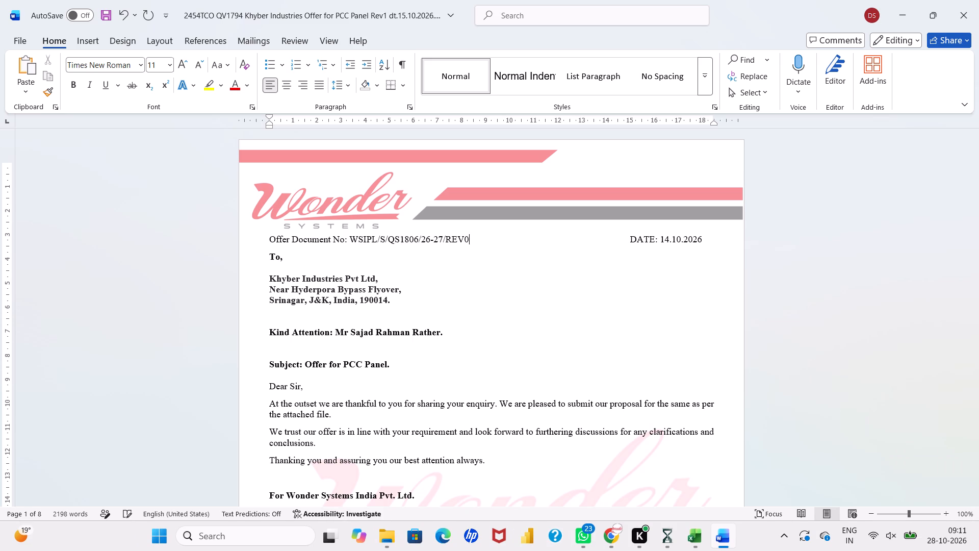
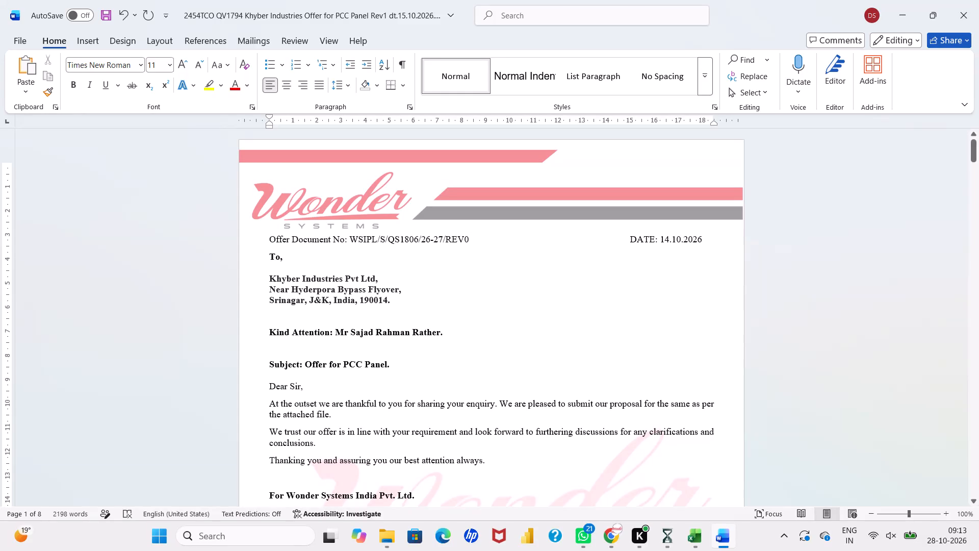
Shift the offer letter's date slightly further along its line with spaces and change it to 28.10.2026.
key("space")
key("space")
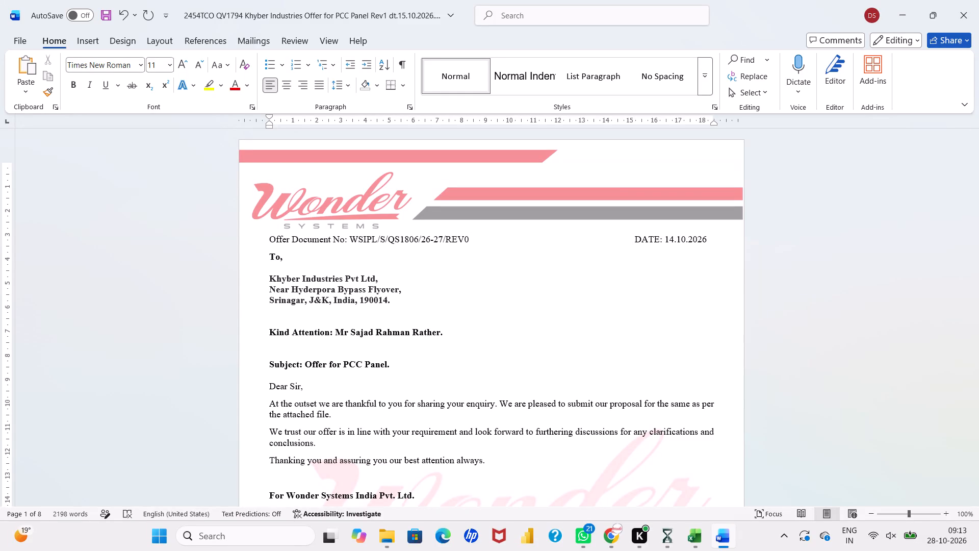
key("space")
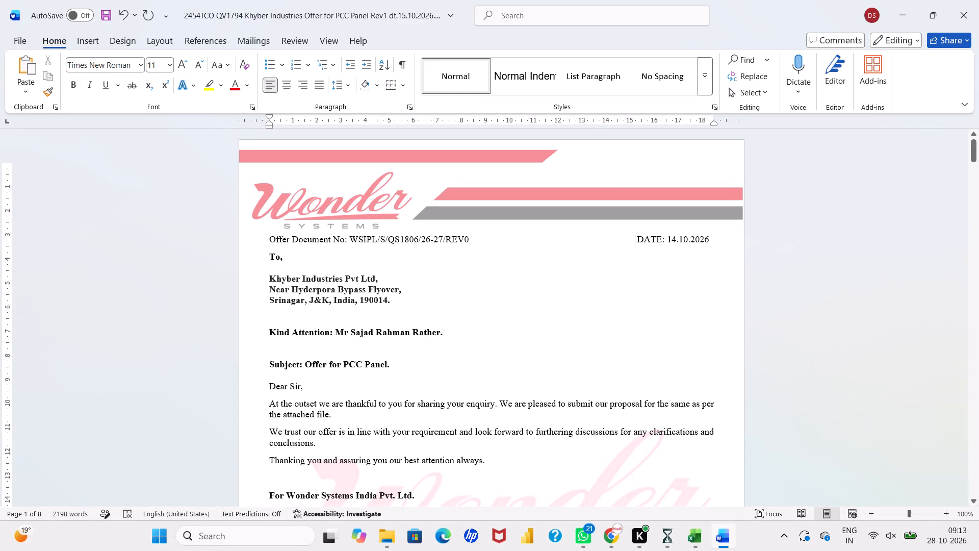
left_click(675, 241)
key("BackSpace")
key("BackSpace")
type("28")
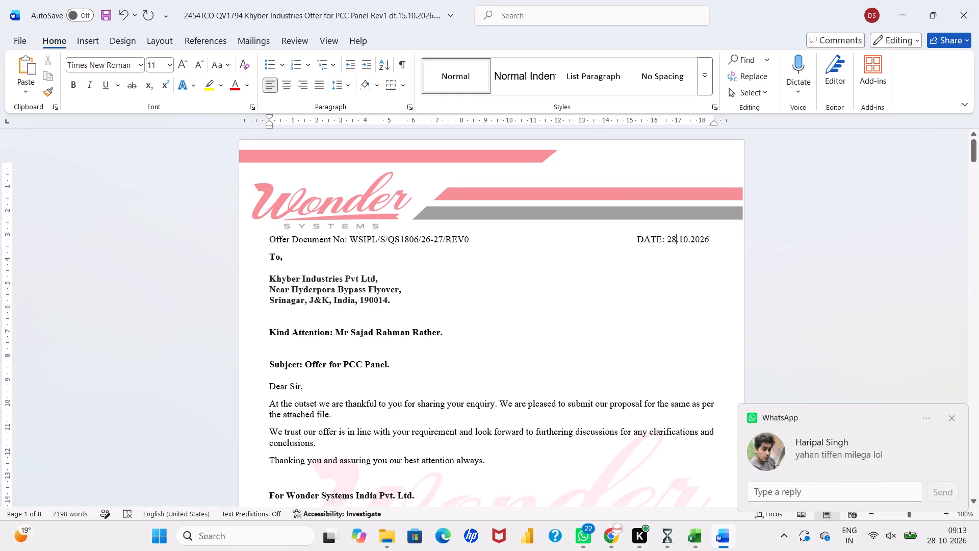
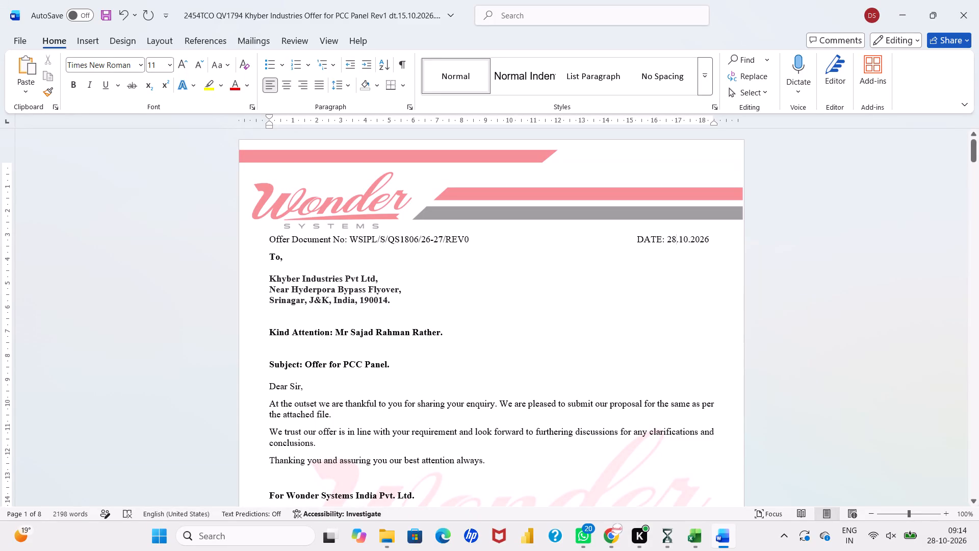
Delete the Khyber Industries company name and address lines from the addressee block below "To," in the offer letter.
left_click_drag(390, 302, 278, 285)
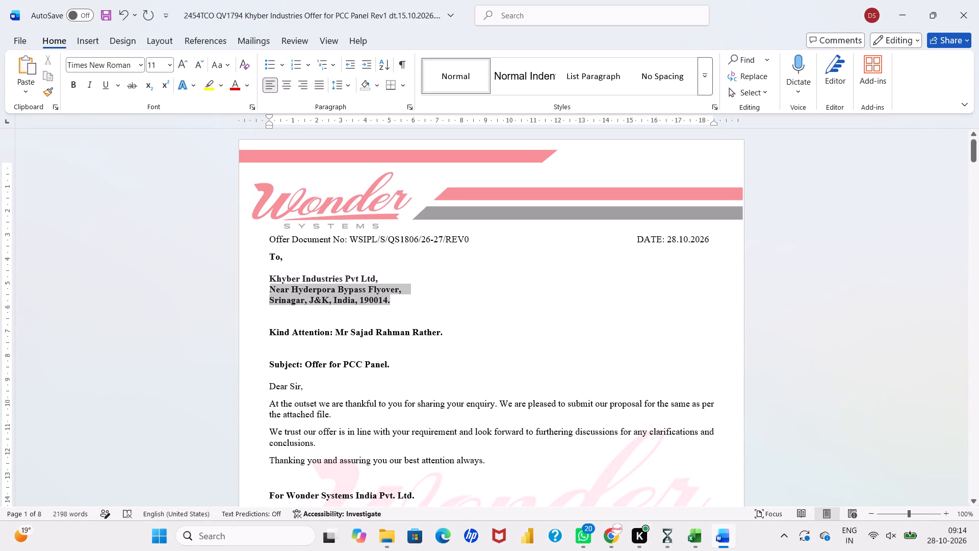
left_click_drag(278, 285, 269, 281)
key("Delete")
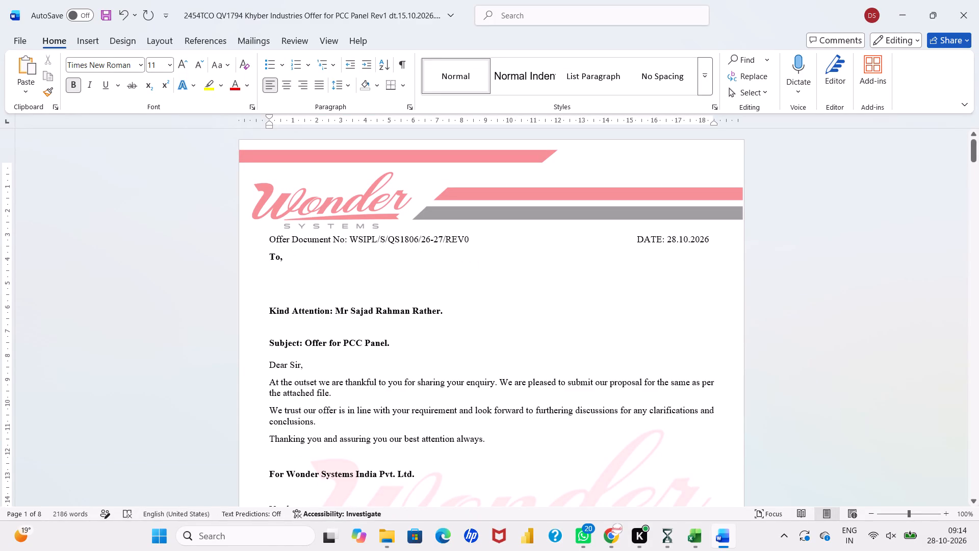
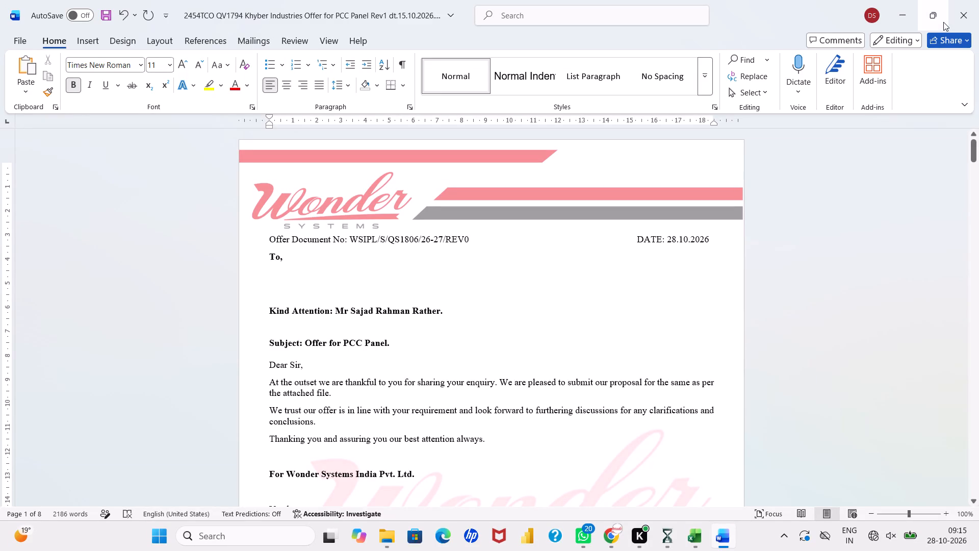
Arrange the offer letter and the Chrome window side by side, each filling half of the screen.
left_click(861, 95)
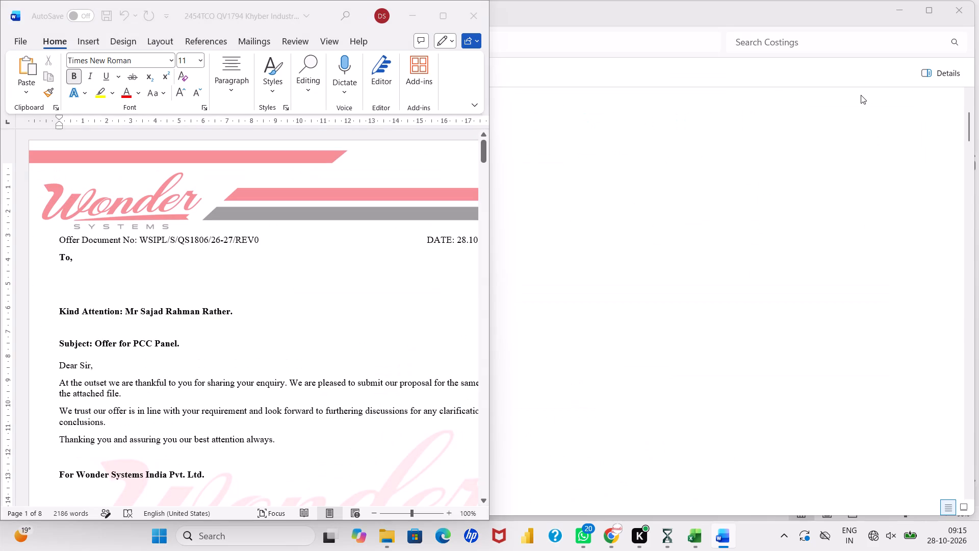
left_click(834, 374)
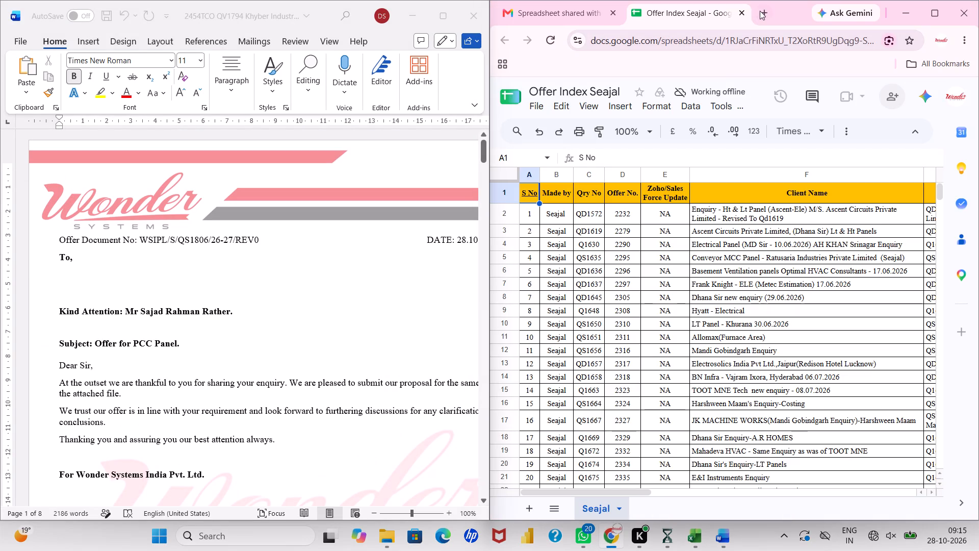
Search Google for "rajasthan liquor" in a new Chrome tab.
left_click(761, 11)
type("rajasthan")
key("Right")
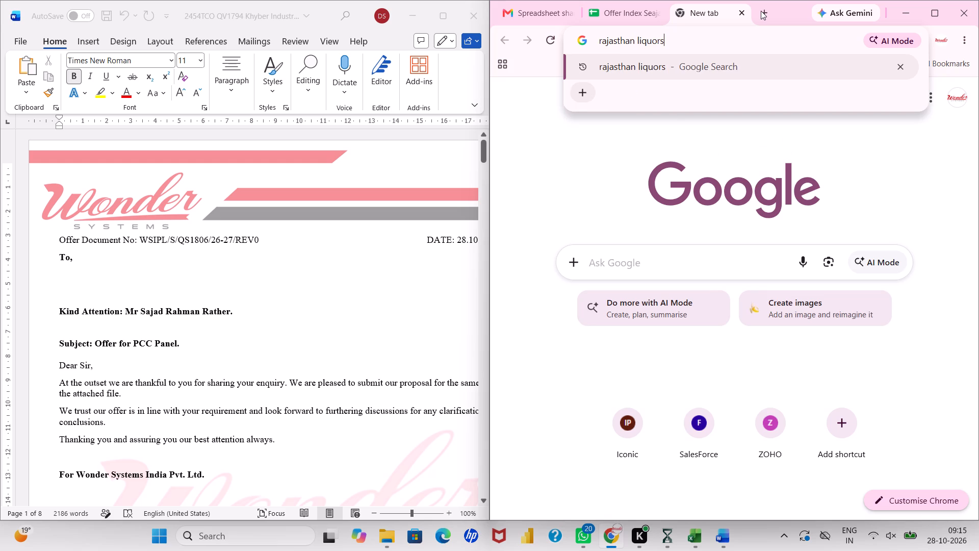
key("BackSpace")
key("space")
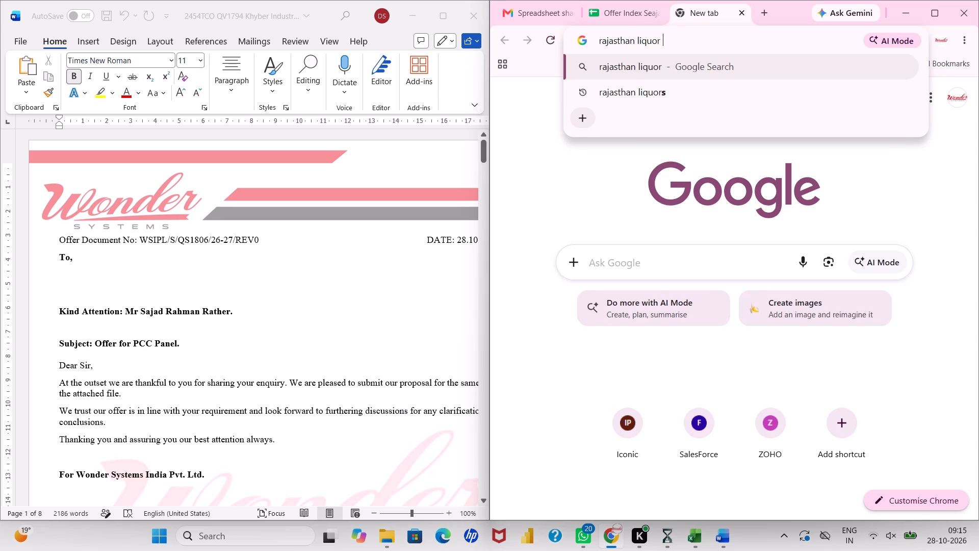
key("Return")
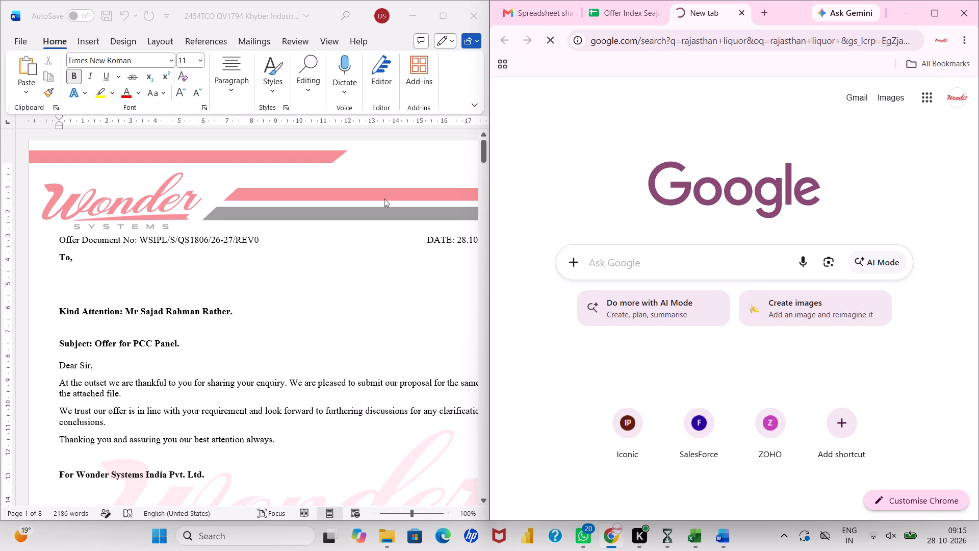
In the Word offer letter, enter "Rajasthan Liquor," as the addressee company below "To," and start a new line beneath it.
left_click(159, 281)
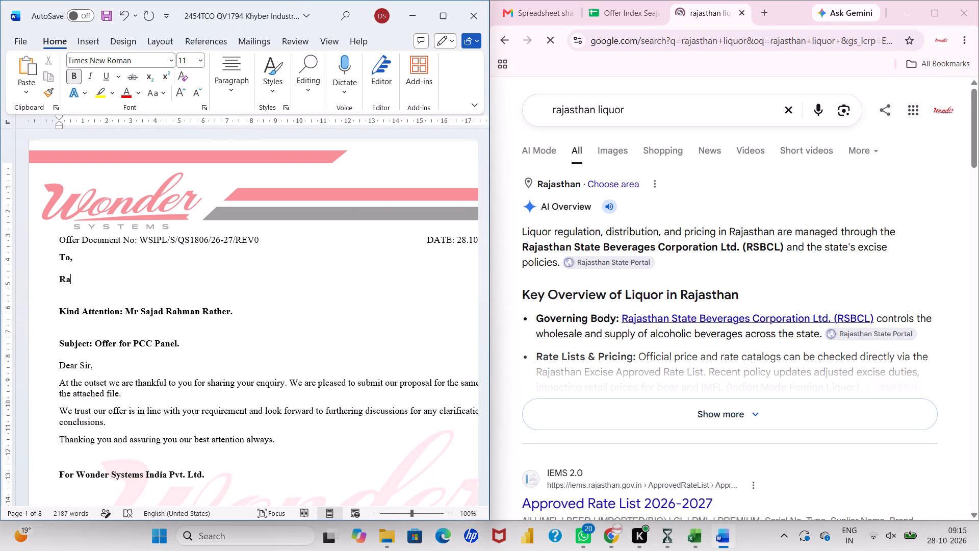
type("jasthan")
key("space")
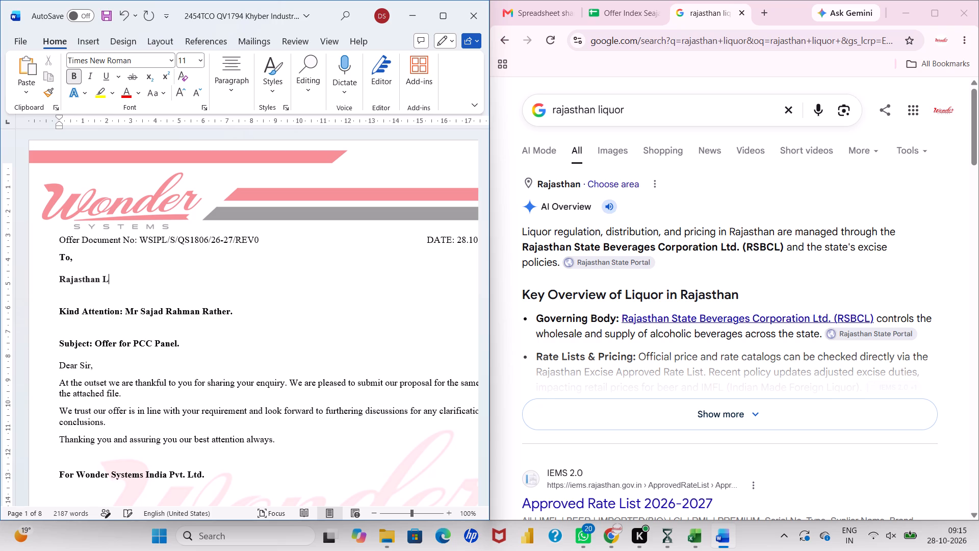
type("iquor")
key("comma")
key("Return")
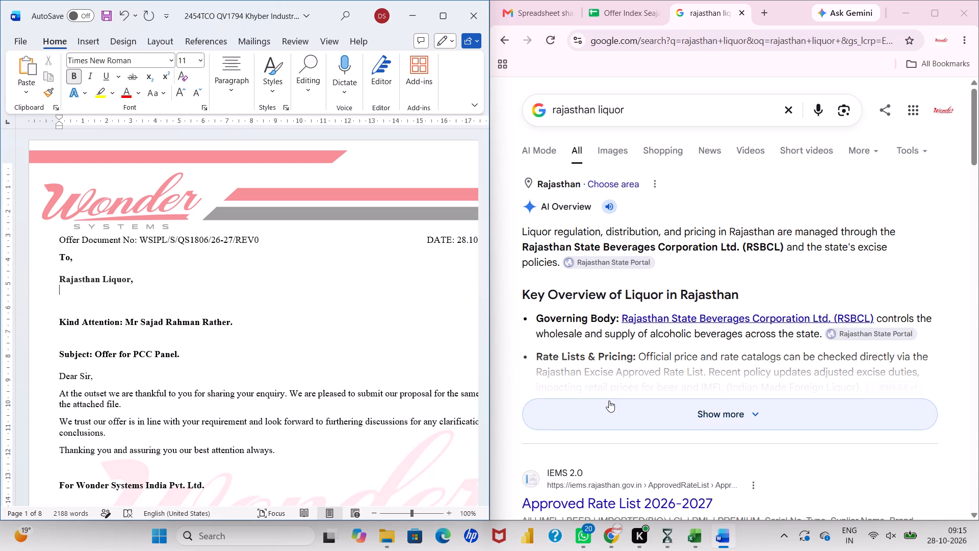
In Chrome, examine the expanded AI overview and the search results for the Rajasthan liquor company's details.
scroll(609, 400, "down", 2)
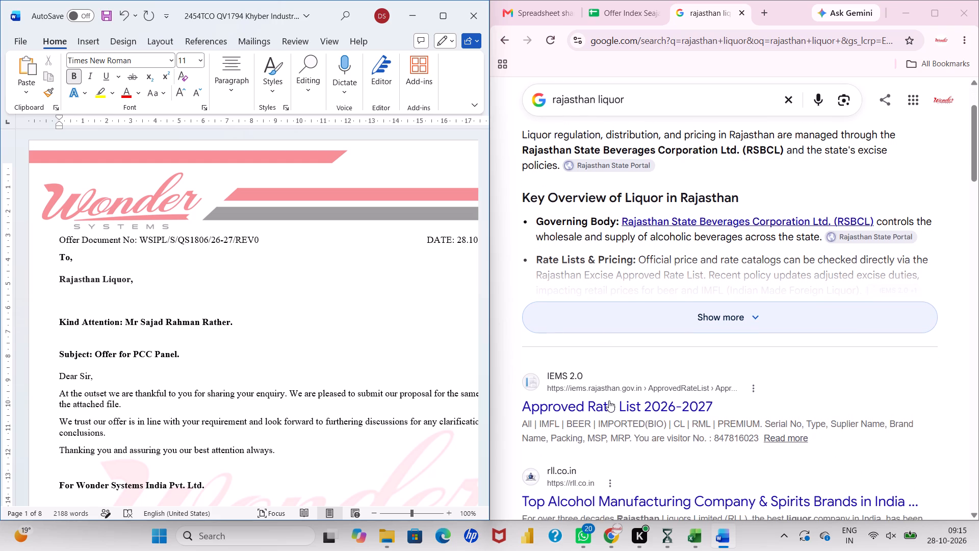
scroll(609, 400, "down", 1)
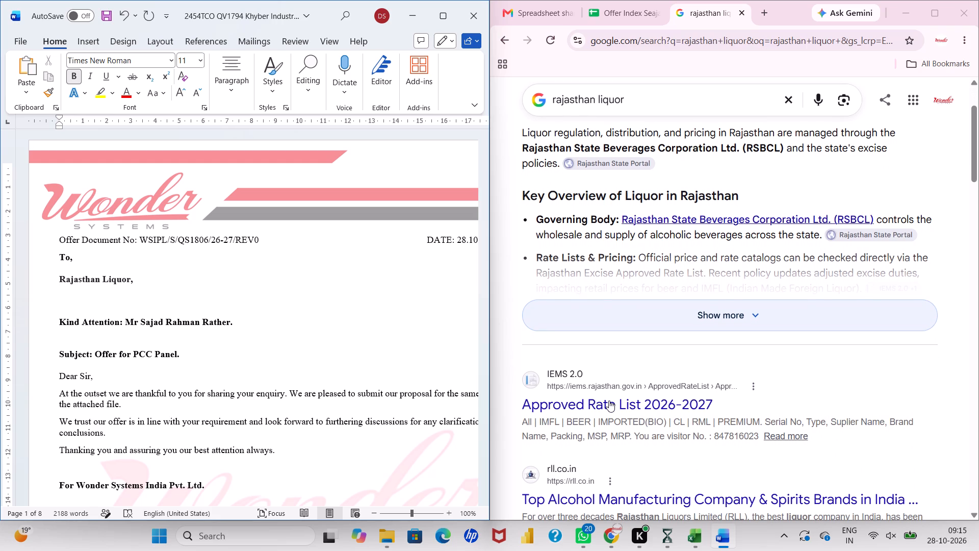
left_click(653, 324)
scroll(653, 324, "down", 2)
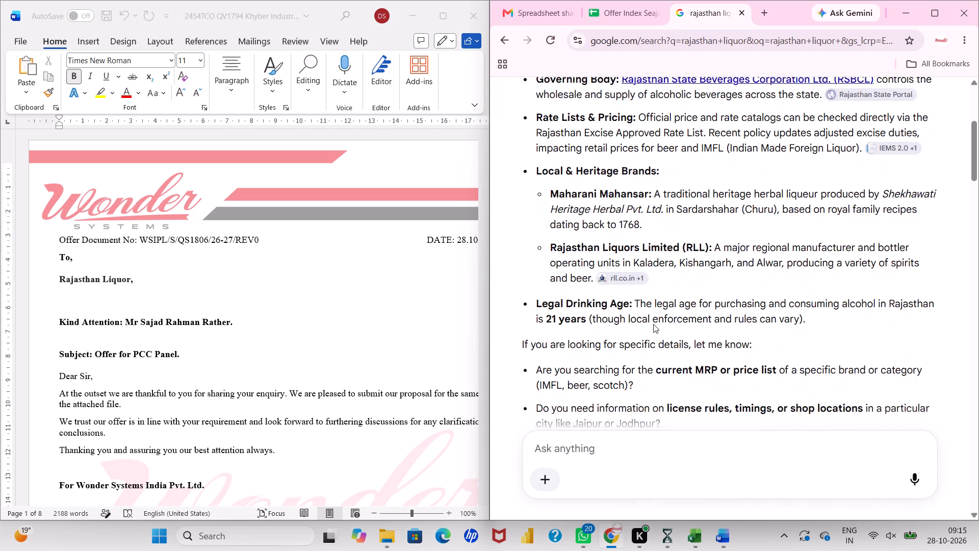
scroll(653, 324, "down", 3)
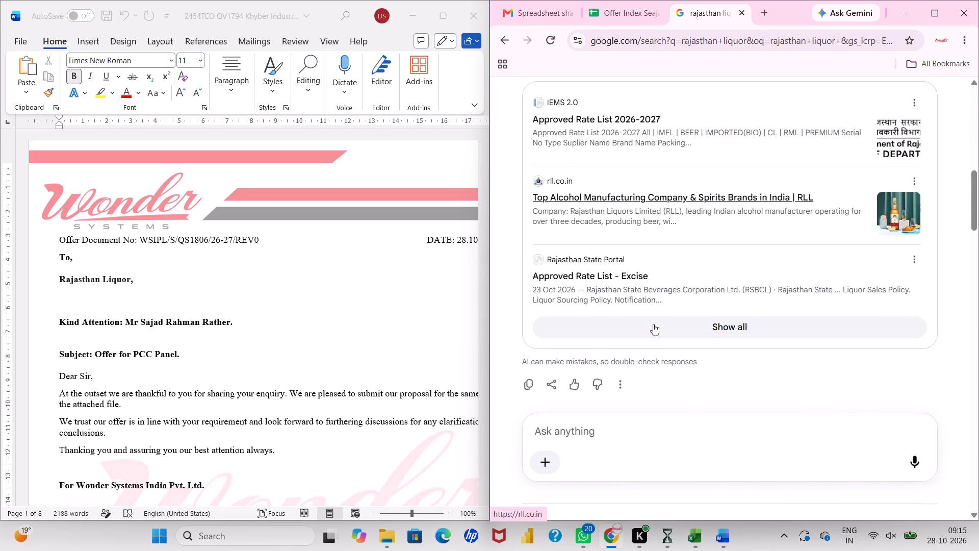
scroll(653, 324, "down", 1)
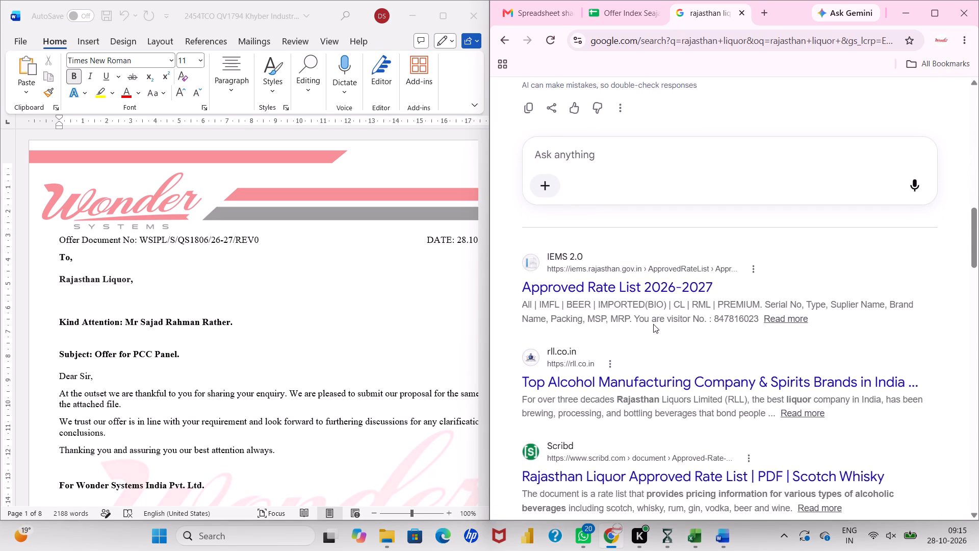
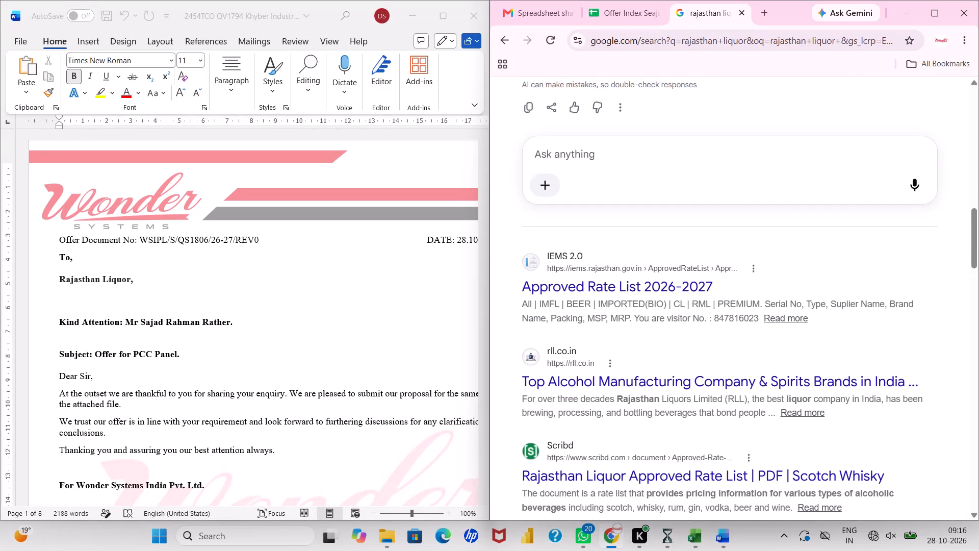
Re-read the AI overview and examine the search results and places listing for the Rajasthan liquor company's name and location.
scroll(654, 317, "up", 5)
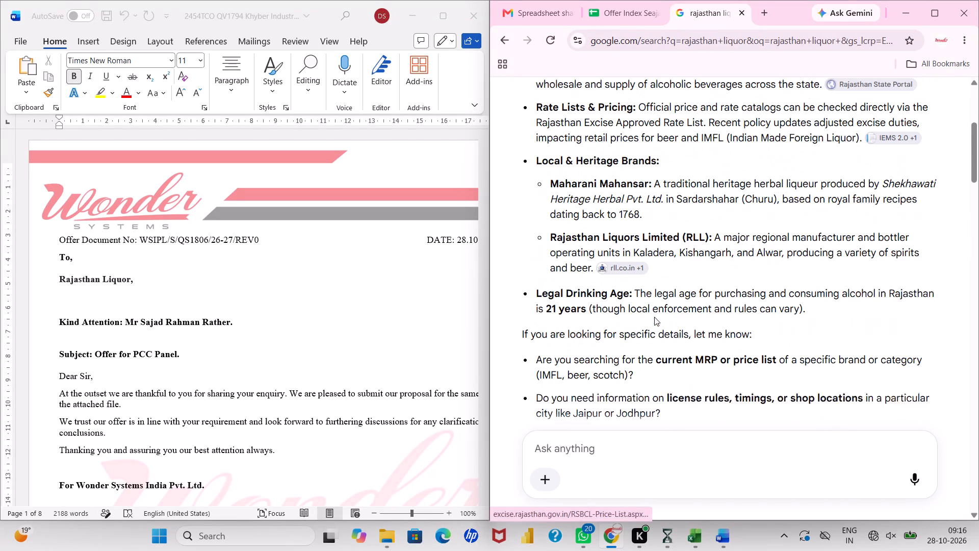
scroll(654, 317, "up", 2)
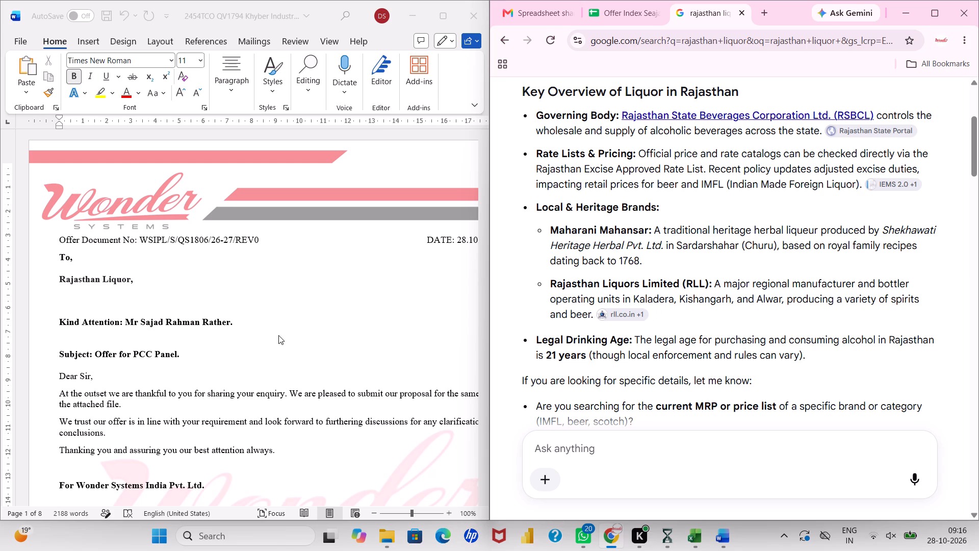
scroll(629, 282, "down", 3)
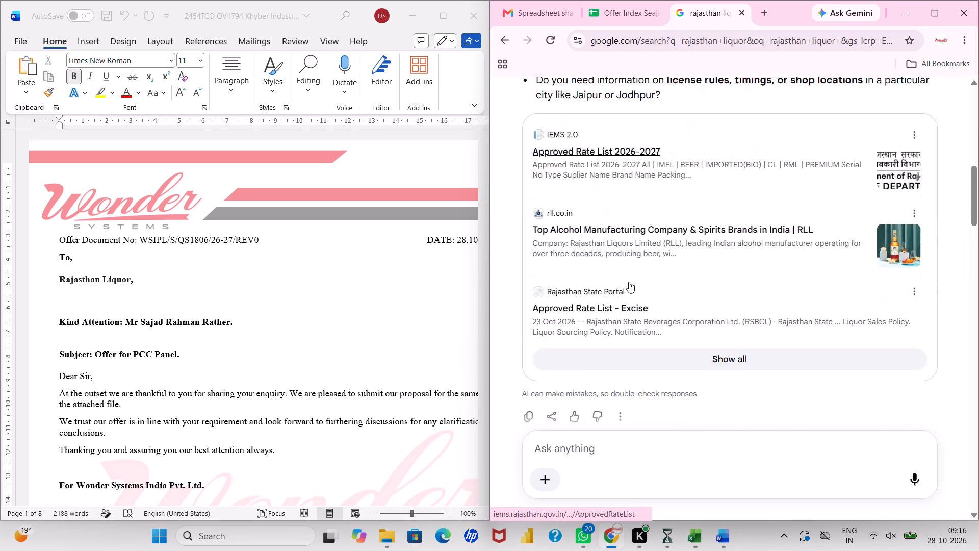
scroll(629, 282, "down", 3)
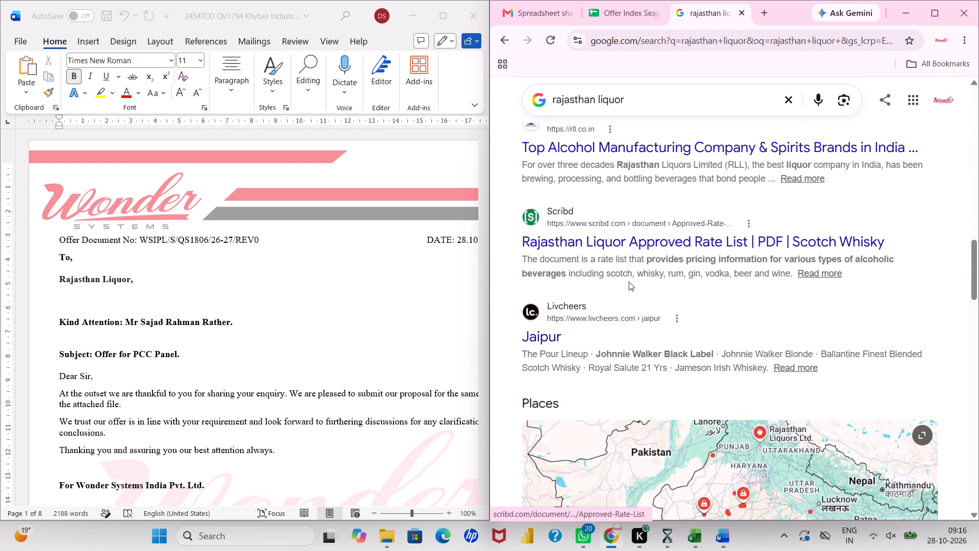
scroll(629, 282, "down", 2)
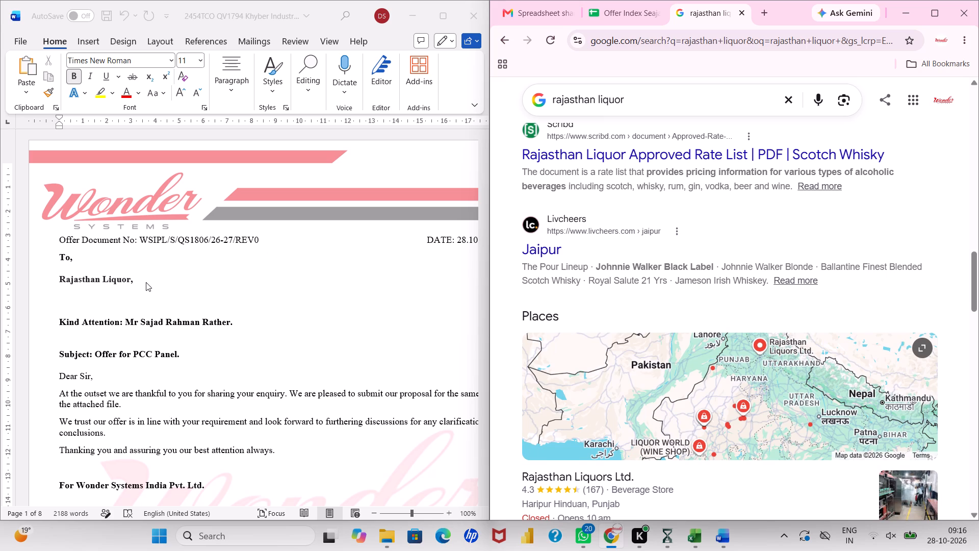
In the Word offer letter, place the text cursor at the end of the addressee company name "Rajasthan Liquor".
left_click(128, 279)
left_click(131, 281)
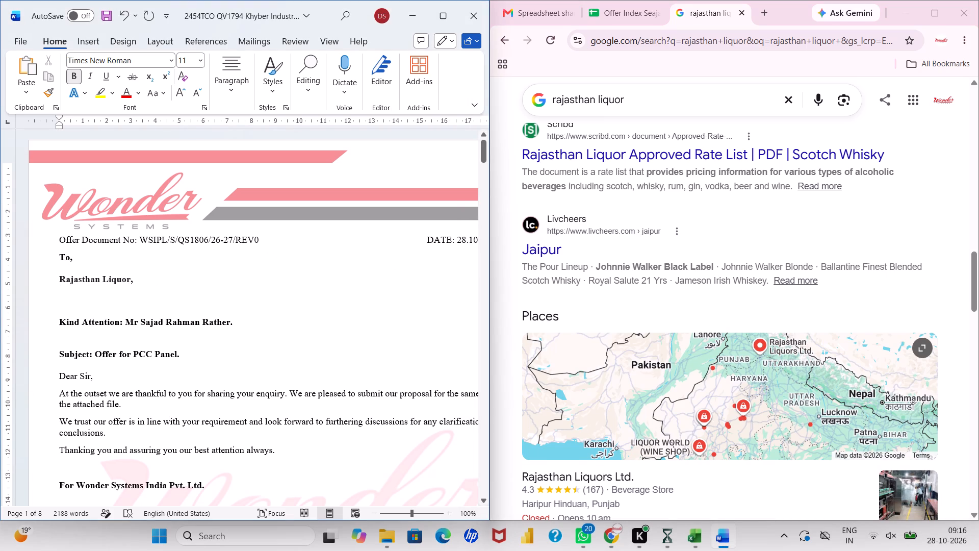
Complete the addressee company name in the offer letter as "Rajasthan Liquors Ltd.," and move to the empty line beneath it.
scroll(589, 325, "down", 2)
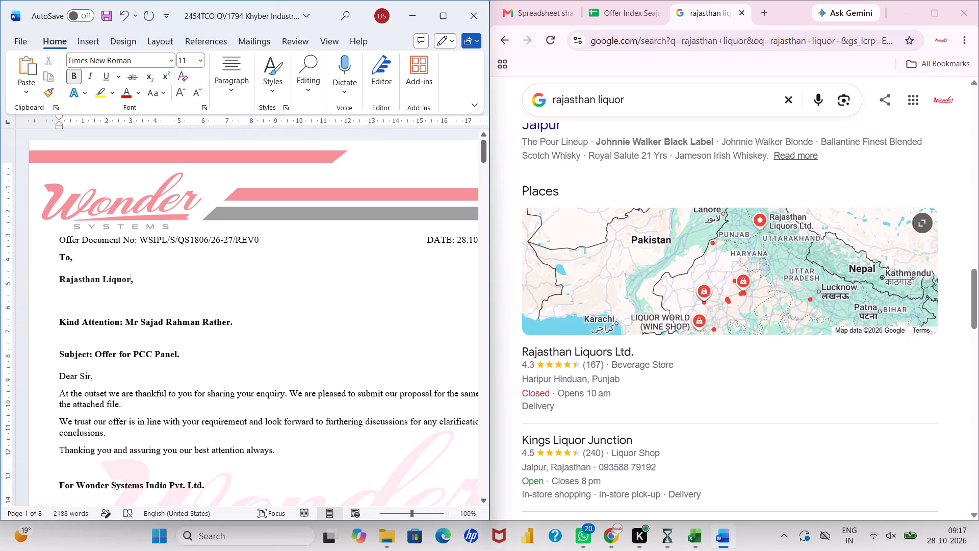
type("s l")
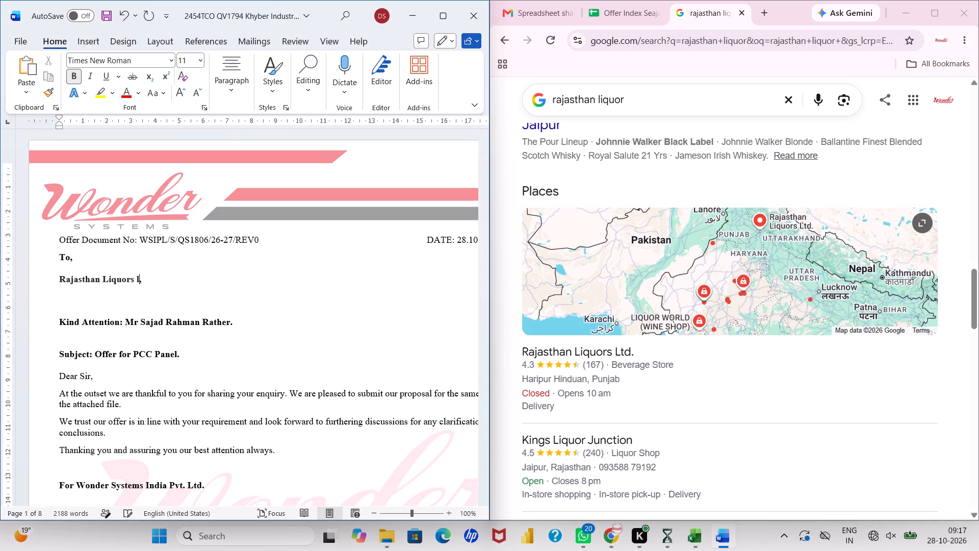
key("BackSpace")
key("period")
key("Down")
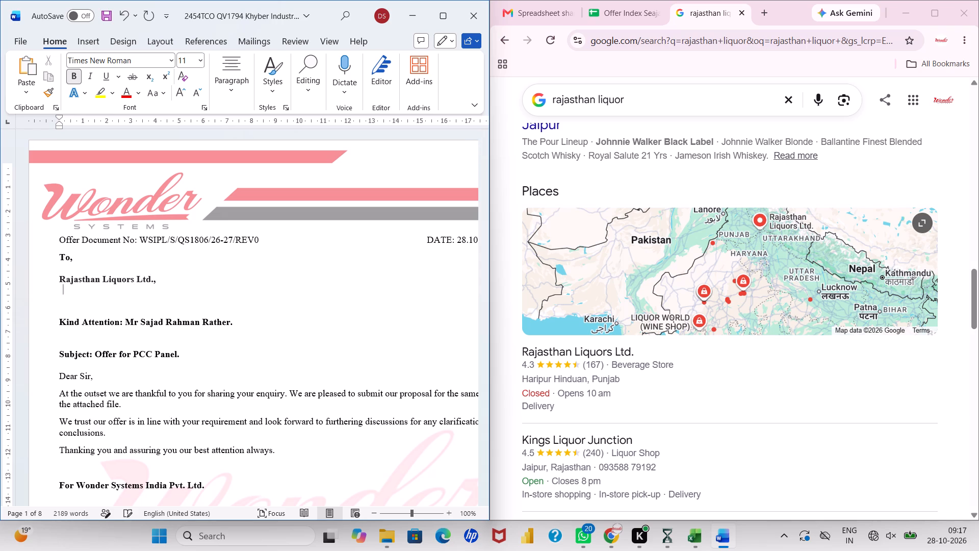
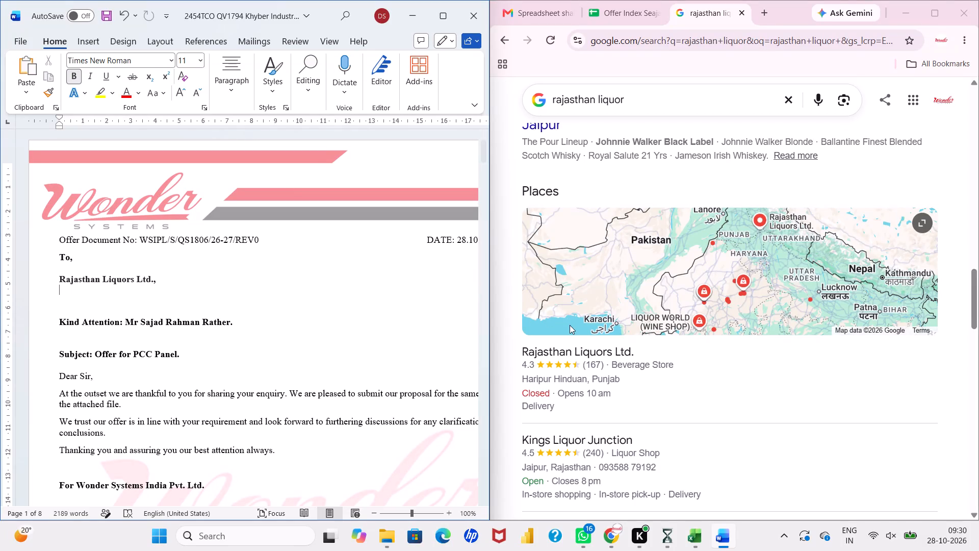
In Chrome, open the Rajasthan Liquors Ltd. place listing in the search results and examine its details for the company's address.
scroll(571, 346, "down", 1)
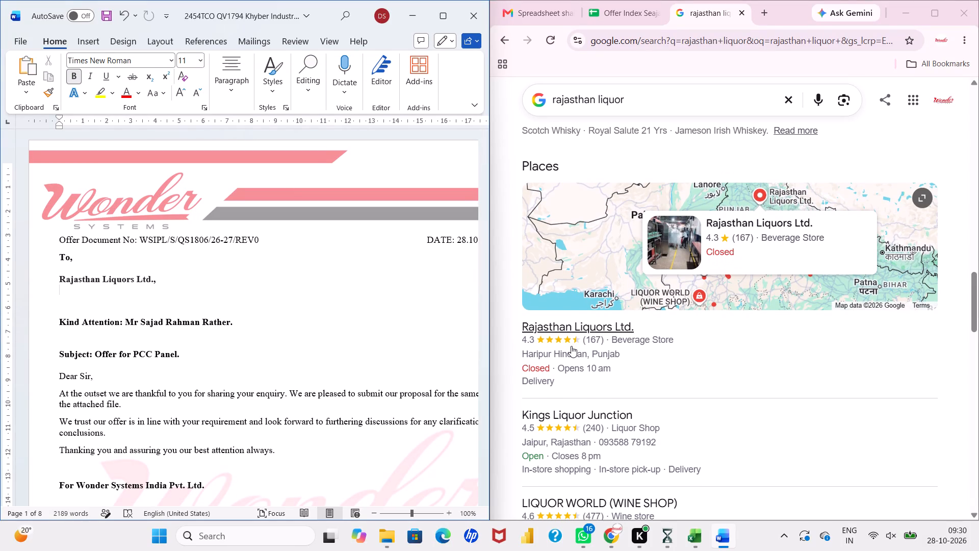
left_click(575, 324)
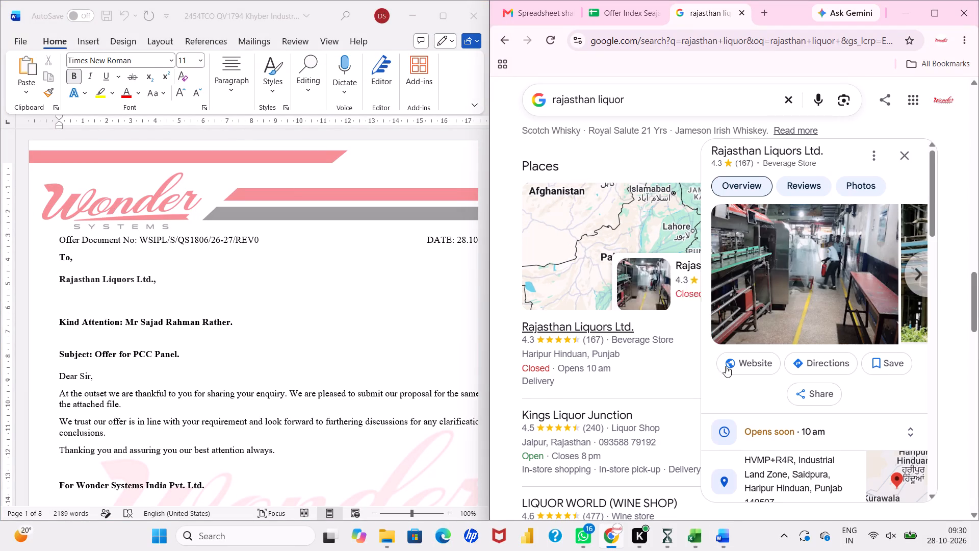
scroll(727, 370, "down", 2)
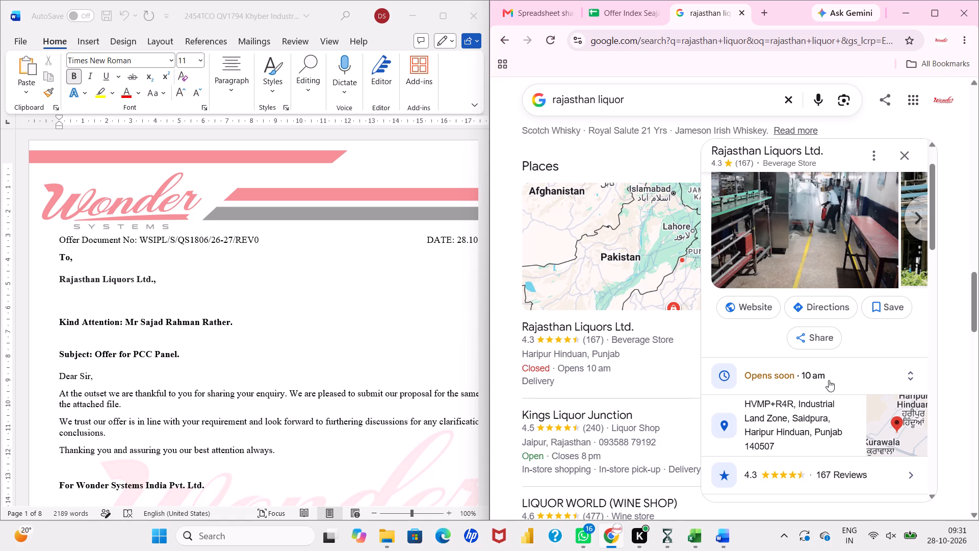
scroll(829, 380, "down", 1)
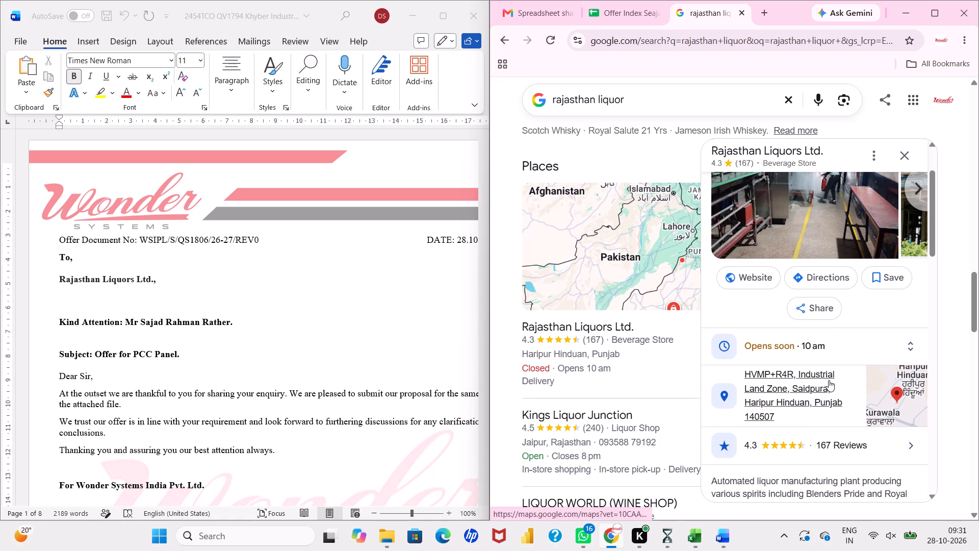
scroll(698, 374, "down", 1)
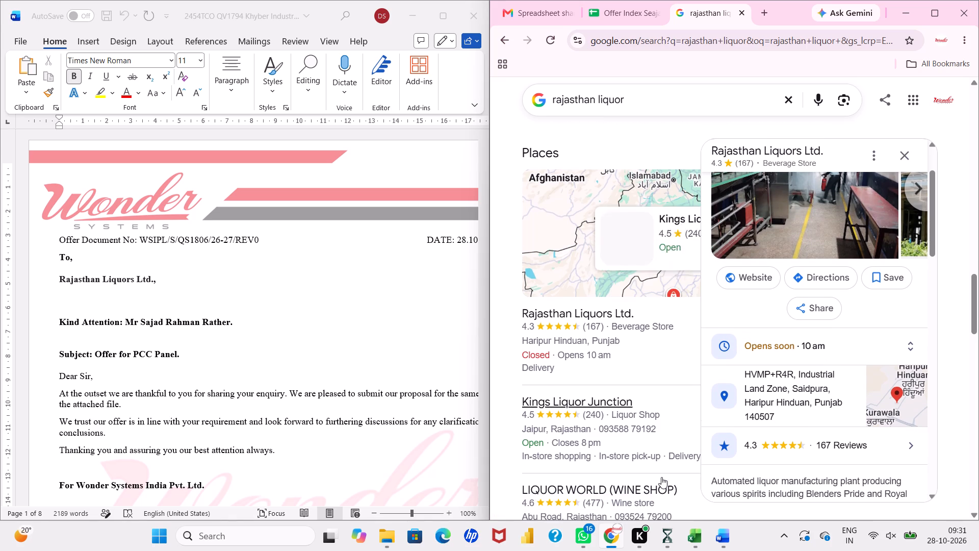
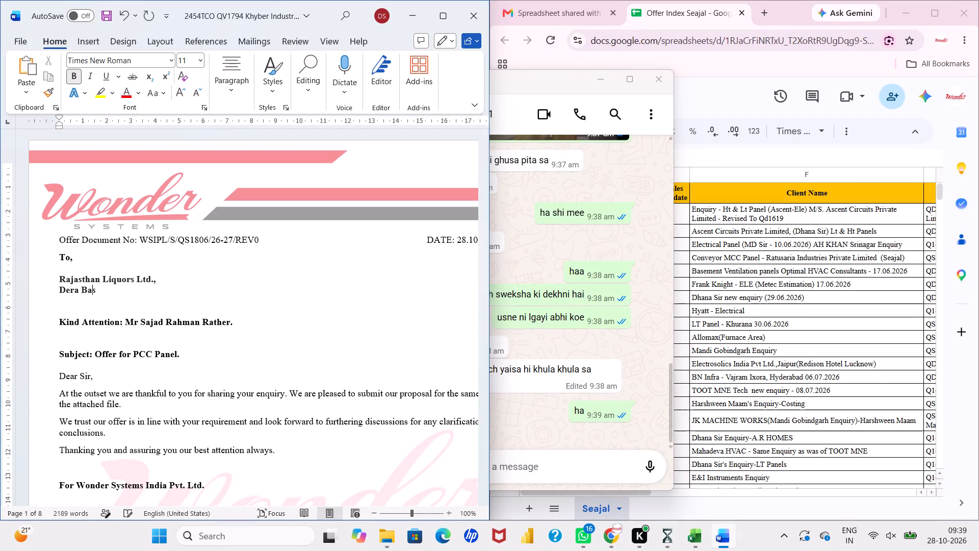
Complete the addressee's location line beneath "Rajasthan Liquors Ltd.," as "Dera Bassi, Punjab.".
key("BackSpace")
key("BackSpace")
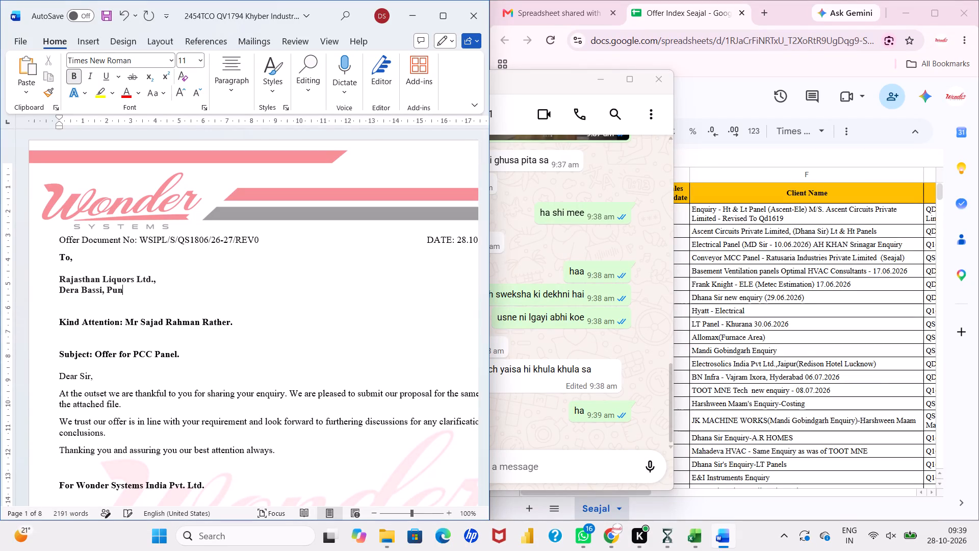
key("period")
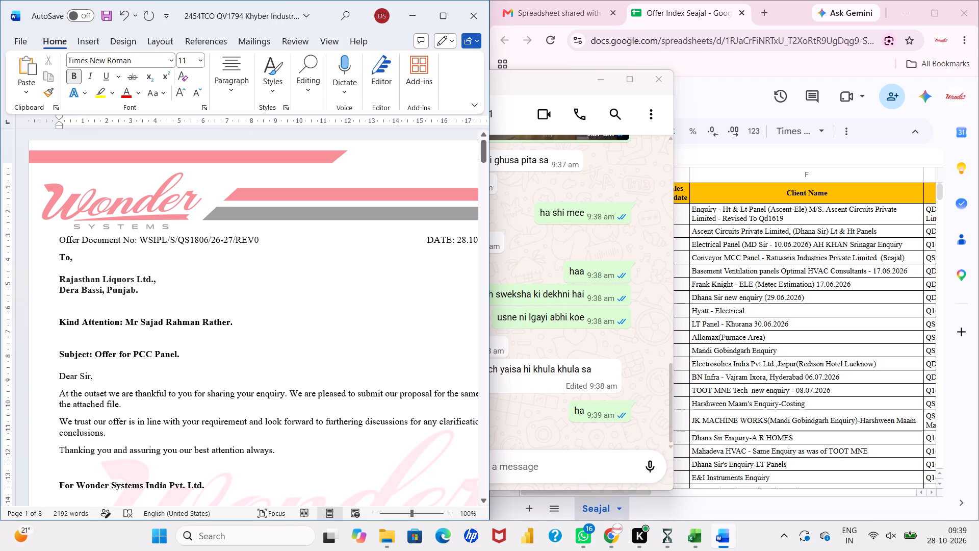
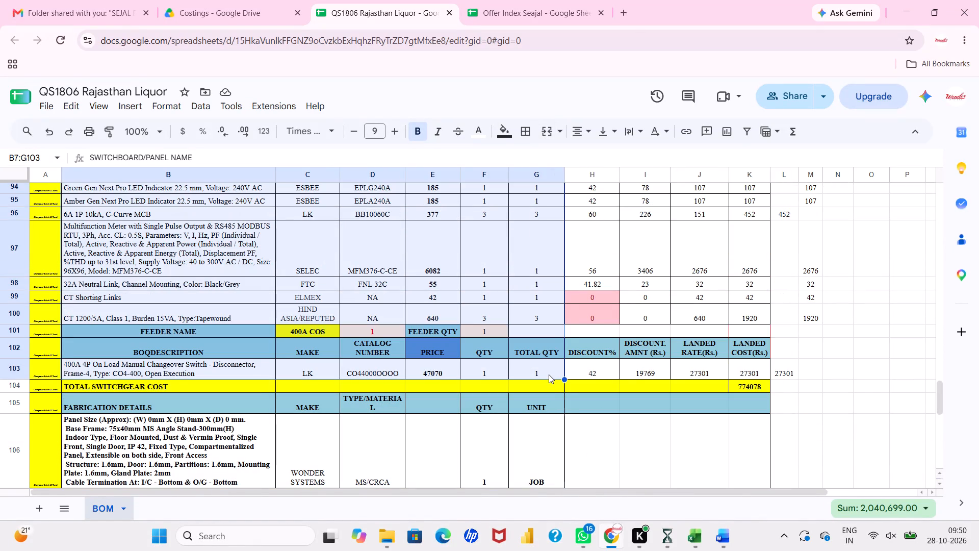
In the QS1806 Rajasthan Liquor spreadsheet in Chrome, print only the selected BOM cells B7:G103 in portrait orientation on the MF280 Series printer.
key("ctrl+p")
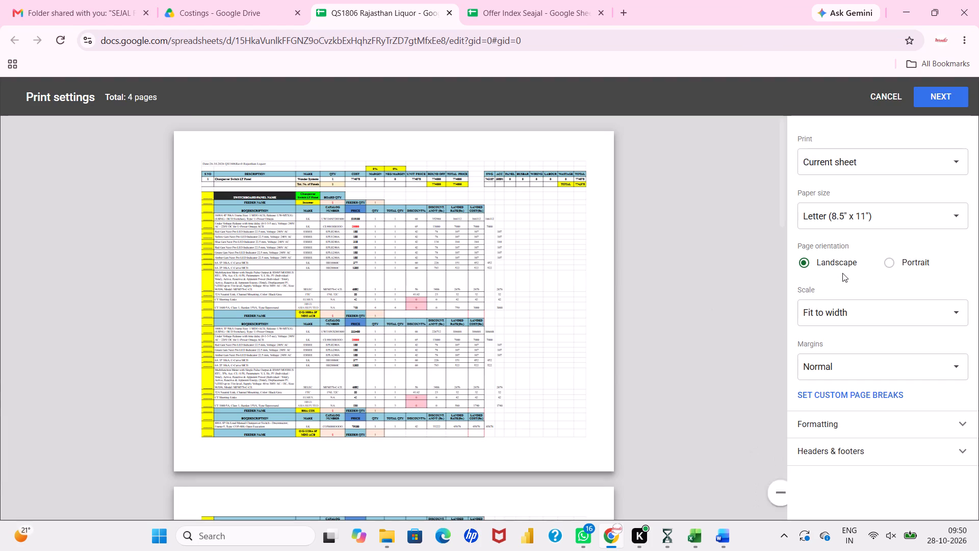
left_click(865, 164)
left_click(863, 184)
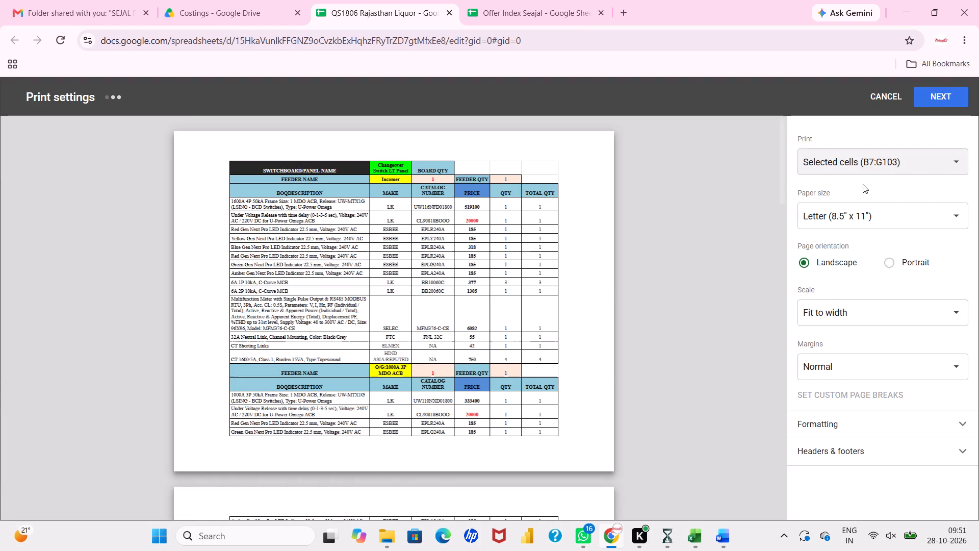
scroll(526, 372, "down", 4)
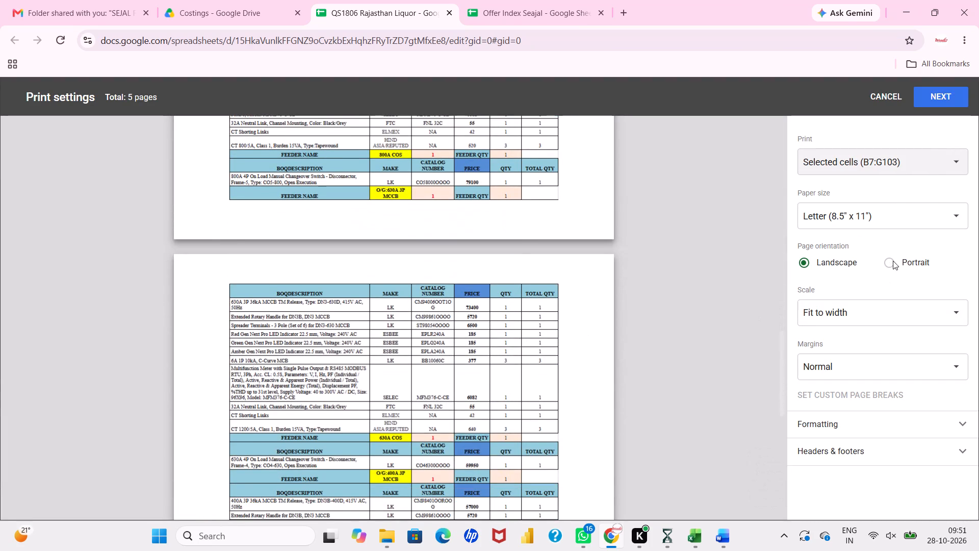
left_click(890, 263)
scroll(540, 259, "up", 8)
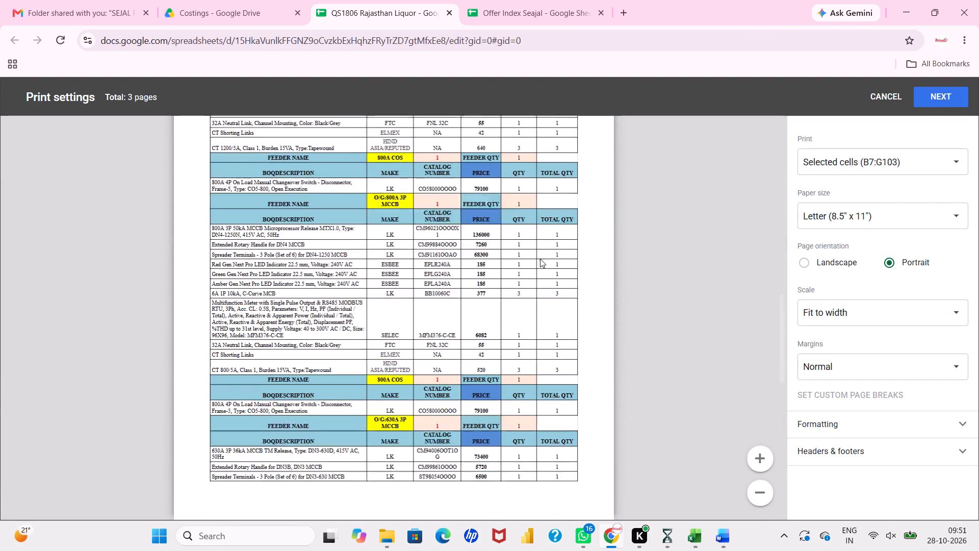
scroll(540, 259, "up", 2)
left_click(924, 99)
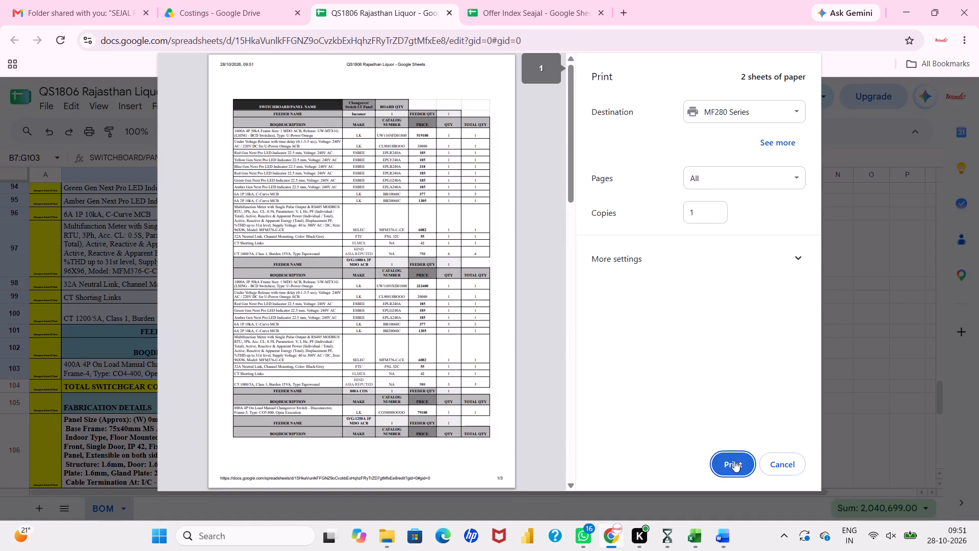
left_click(734, 461)
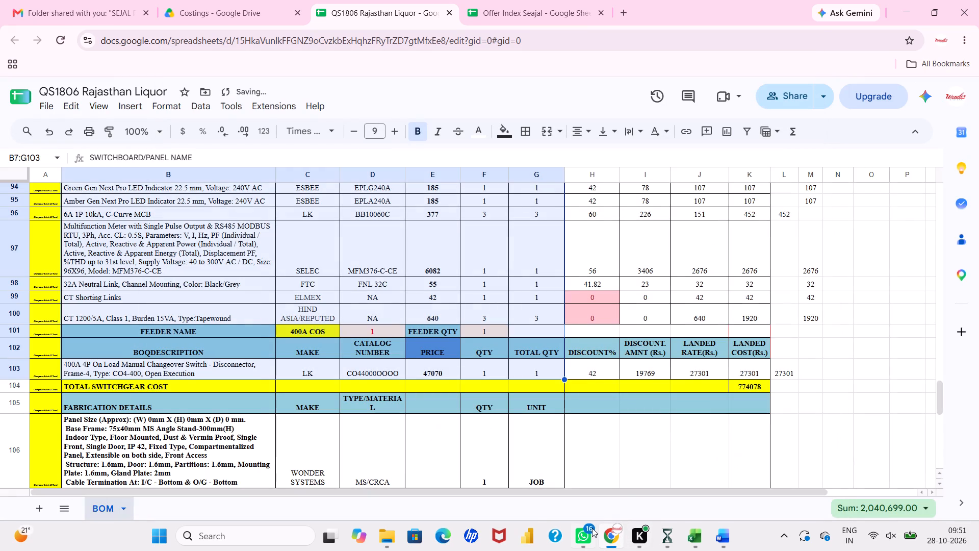
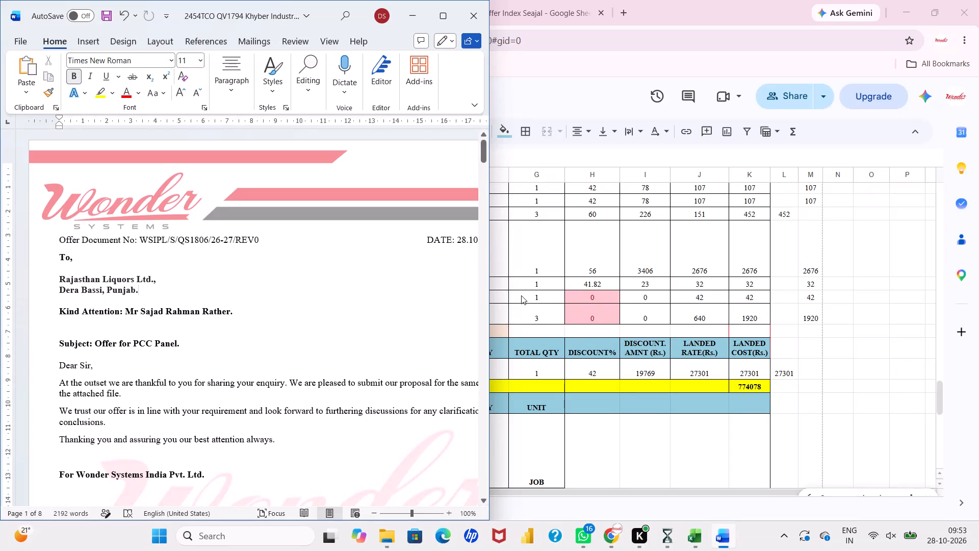
Insert one extra space before the DATE text on the offer document number line of the letter.
scroll(400, 302, "left", 1)
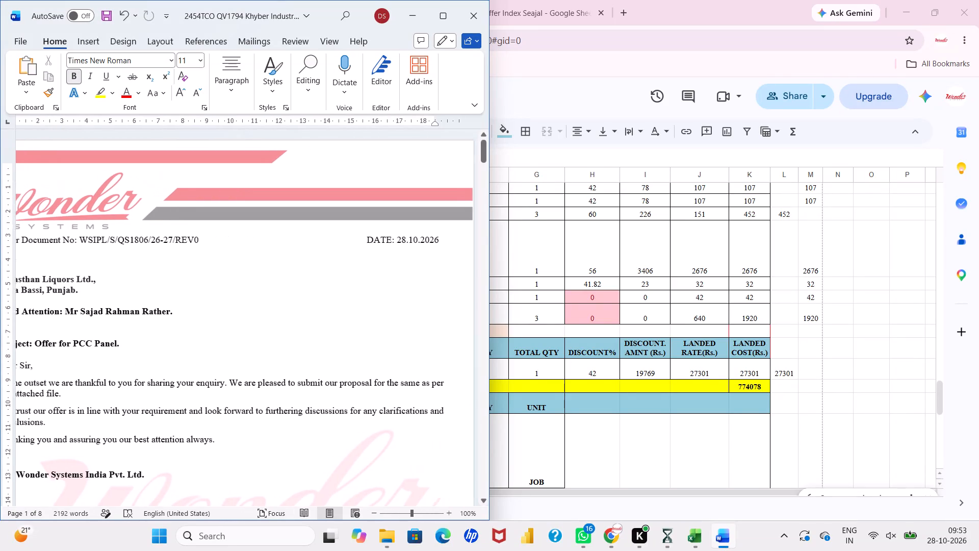
scroll(400, 302, "left", 1)
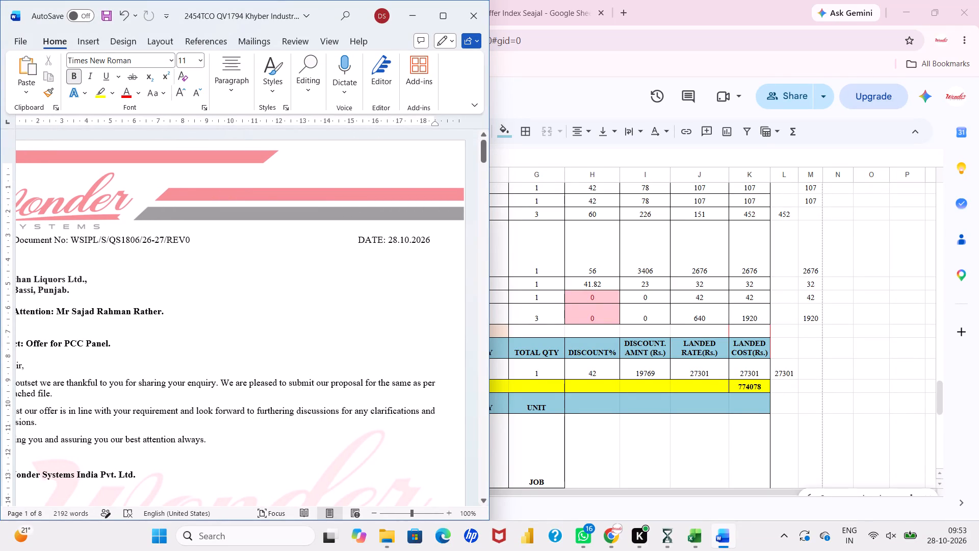
left_click(360, 243)
key("space")
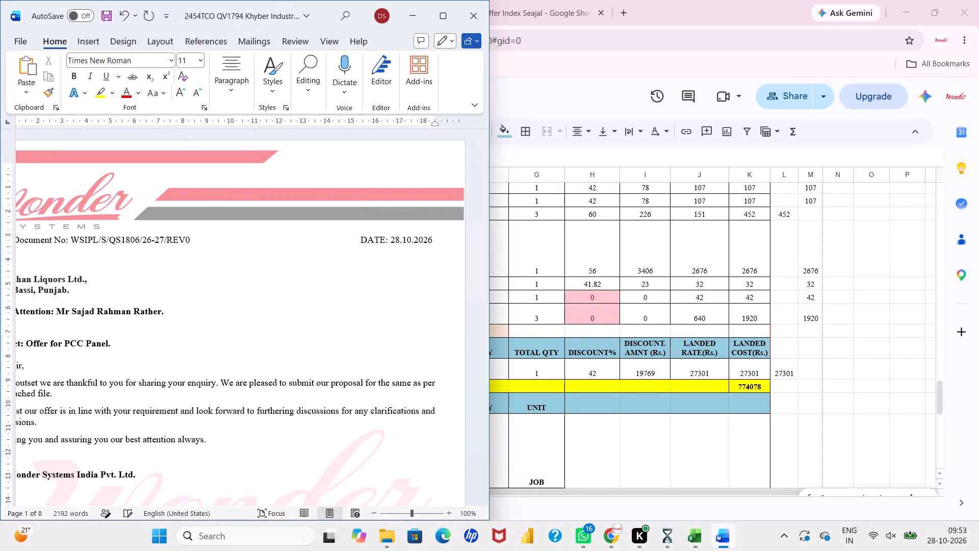
Delete the old contact person's name from the Kind Attention line, keeping "Mr" followed by a space.
scroll(360, 243, "right", 1)
scroll(360, 243, "down", 1)
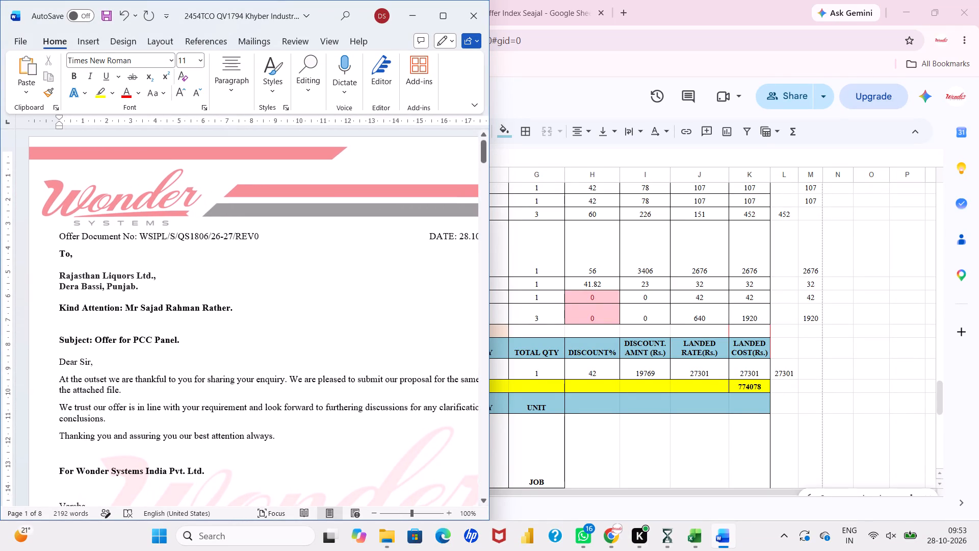
scroll(360, 243, "down", 1)
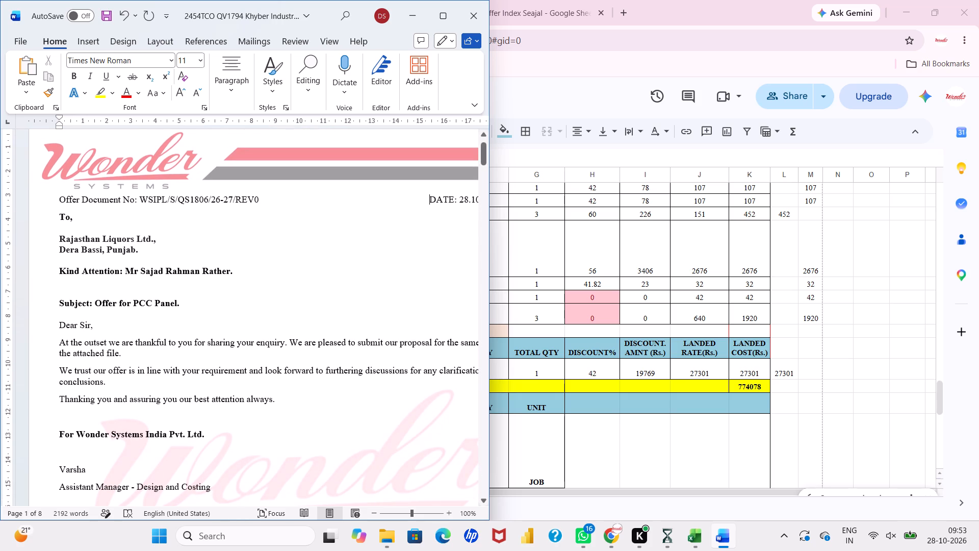
left_click_drag(142, 272, 211, 272)
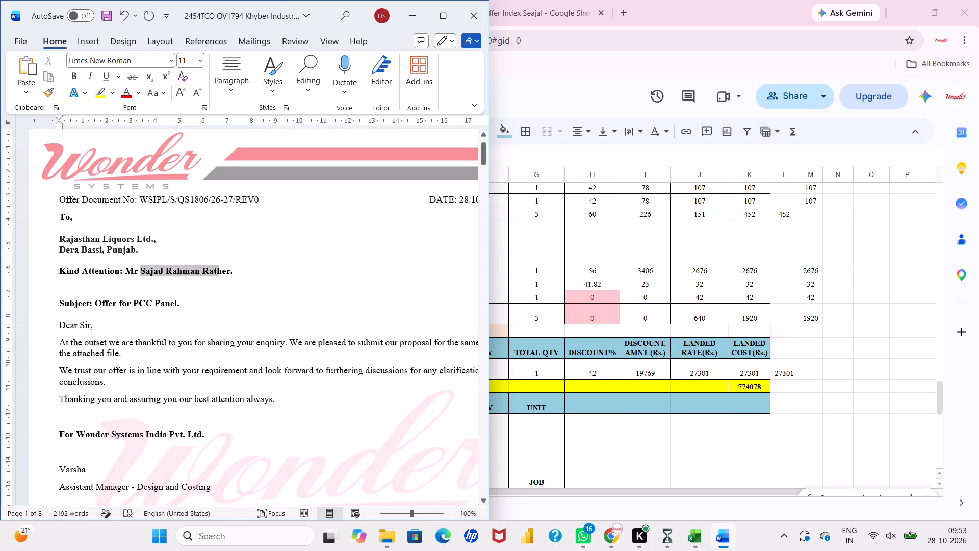
left_click_drag(211, 272, 225, 273)
key("Delete")
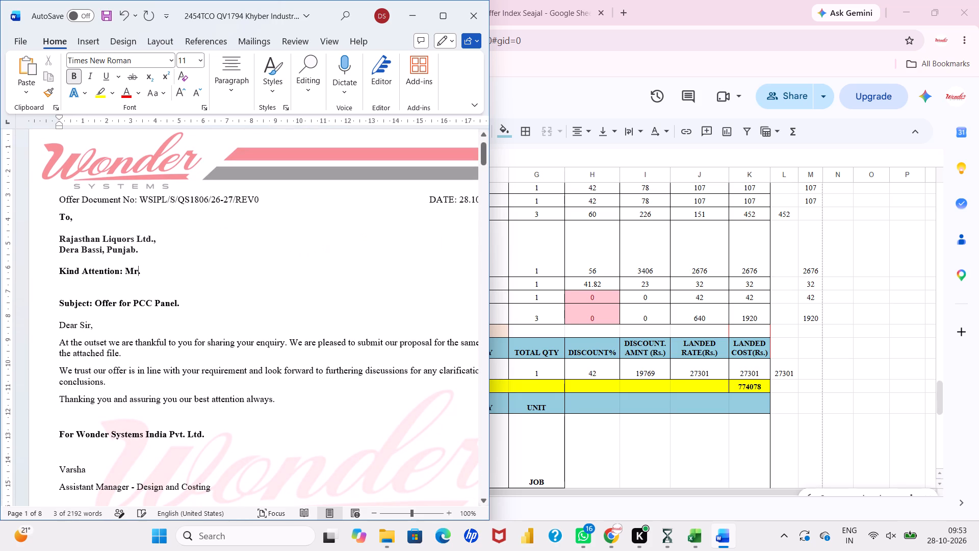
key("space")
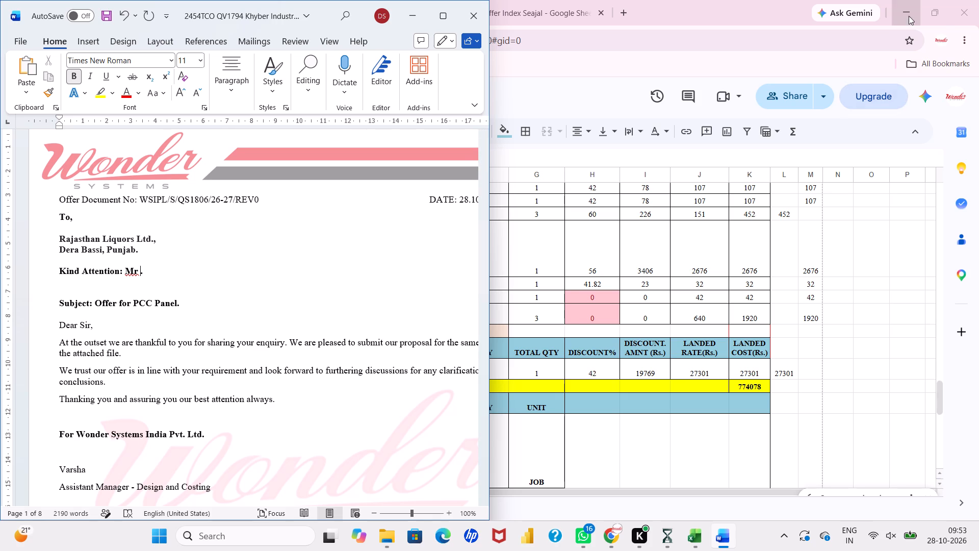
Place the QS1806 Rajasthan Liquor costing sheet side by side with the Word letter and show its panel description.
left_click(888, 84)
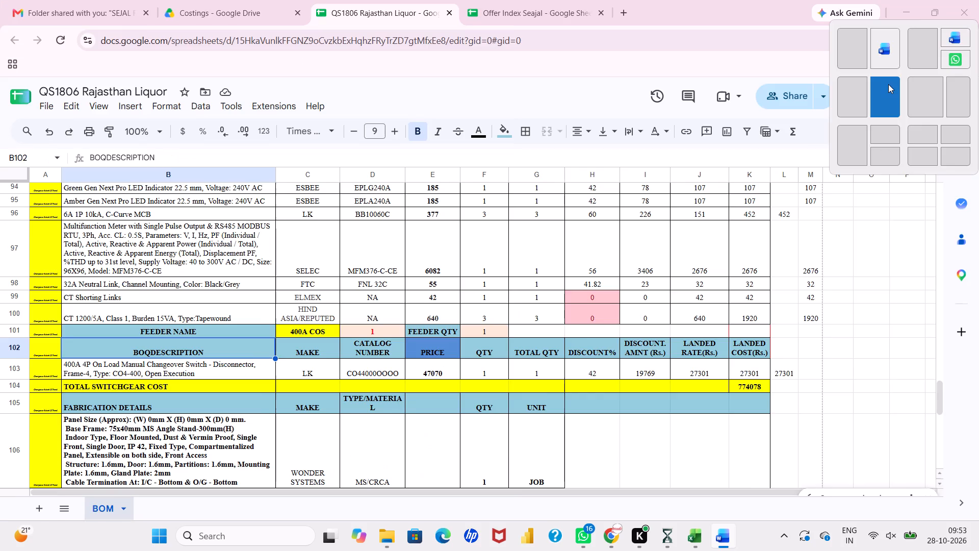
scroll(760, 249, "up", 11)
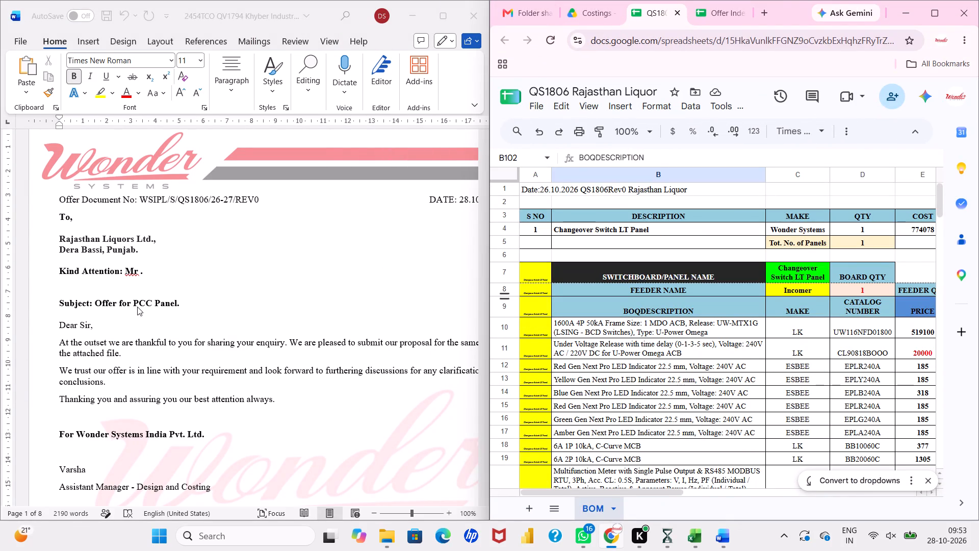
In the letter's subject line, replace "PCC" with "LT" so it reads "Offer for LT Panel.".
left_click(137, 307)
left_click_drag(150, 302, 134, 302)
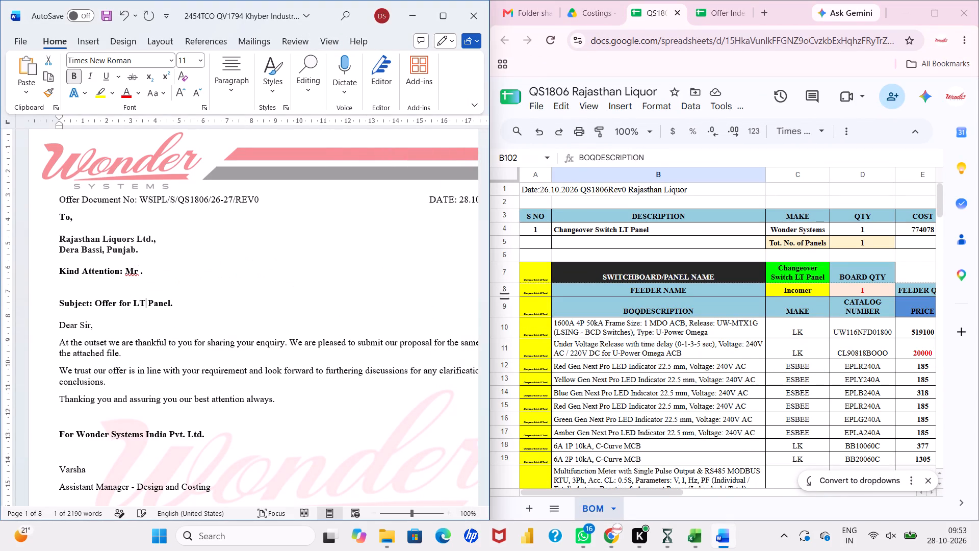
Correct the Kind Attention line's ending to "Mr." followed by a single space.
left_click(149, 272)
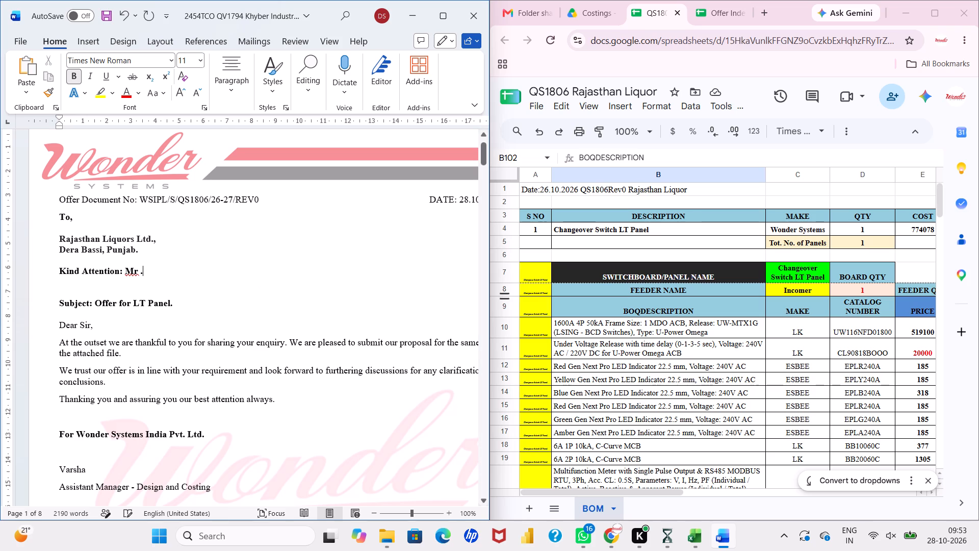
key("BackSpace")
key("BackSpace")
key("period")
key("space")
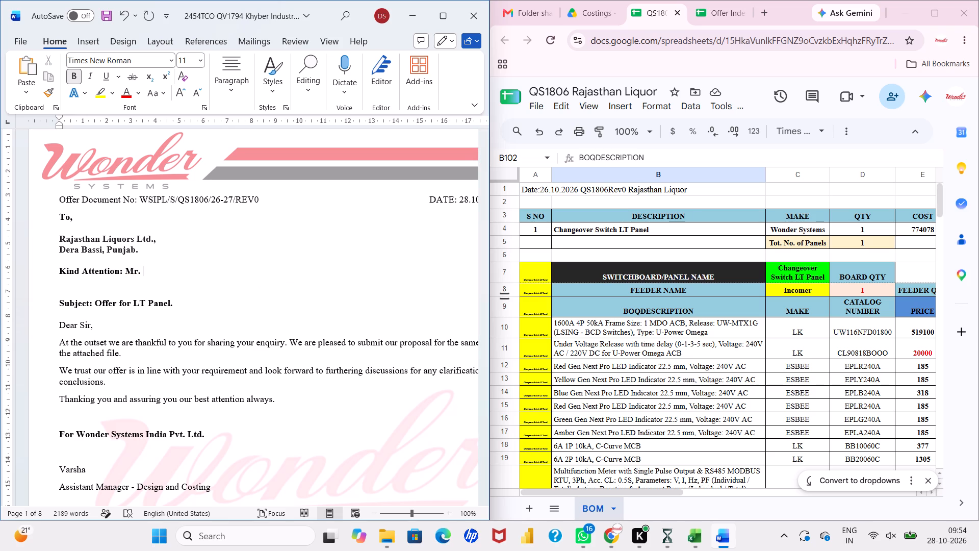
Replace the signatory's name above "Assistant Manager - Design and Costing" in the letter's closing block.
scroll(154, 344, "down", 2)
scroll(154, 344, "up", 1)
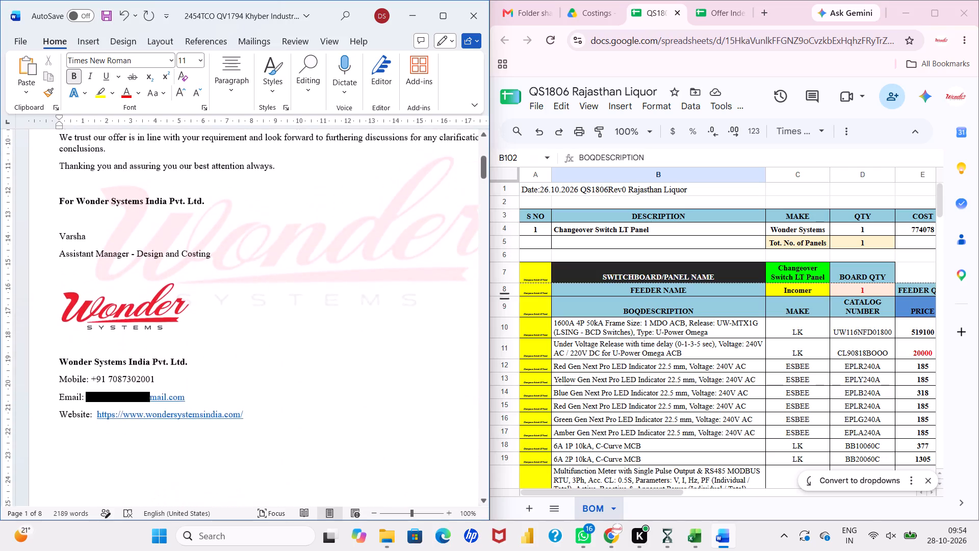
left_click_drag(85, 247, 61, 247)
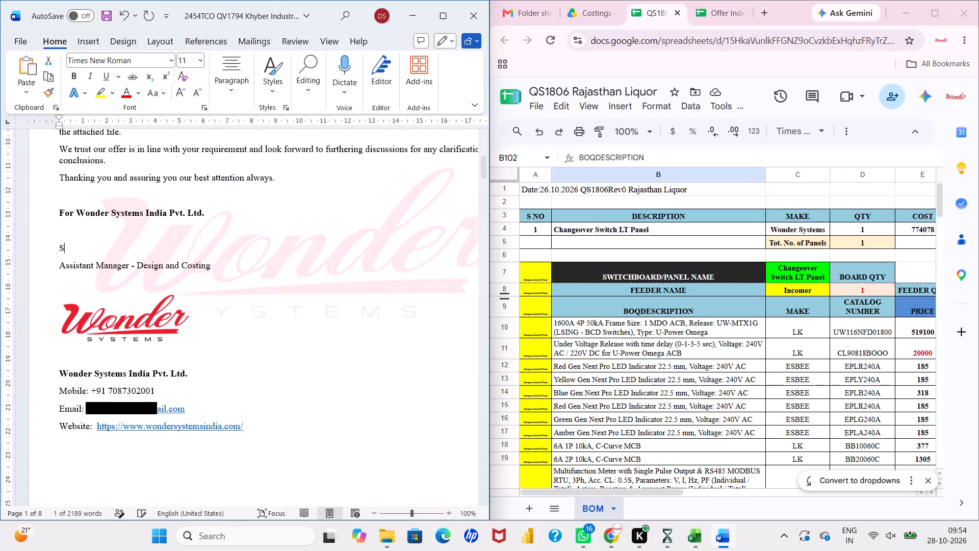
Finish entering the signatory's first name in the closing block, above the designation line.
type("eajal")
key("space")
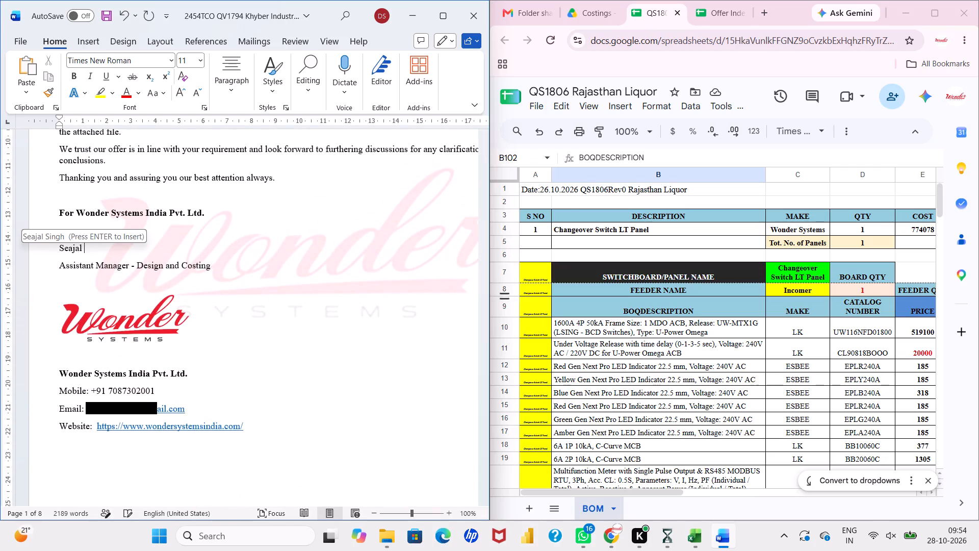
Replace "Assistant Manager" with "Engineer" in the designation line under the signatory's name.
left_click_drag(61, 265, 123, 264)
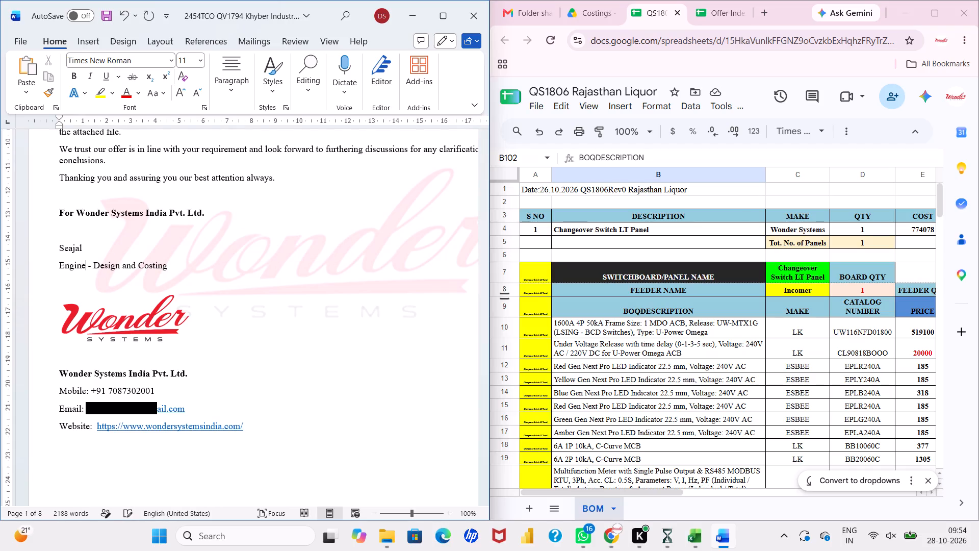
key("BackSpace")
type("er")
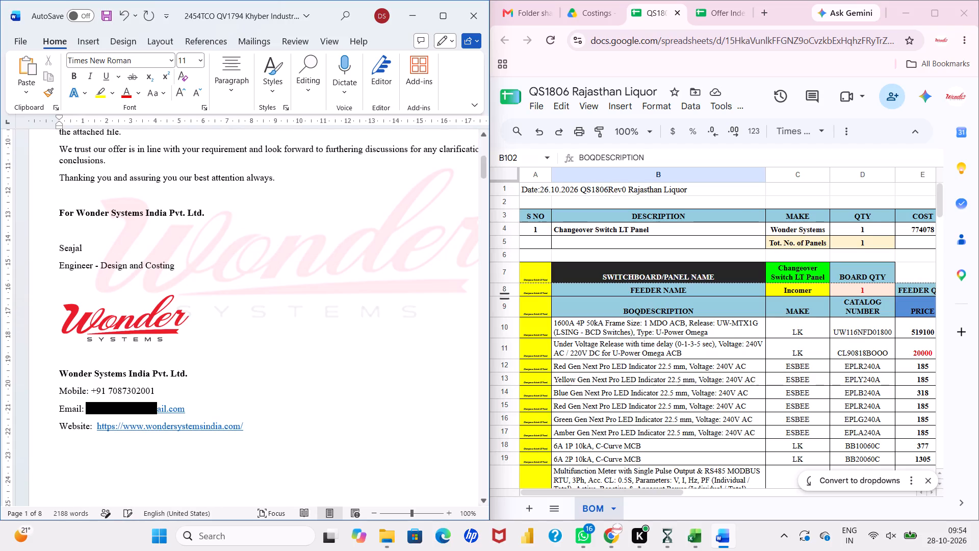
Change the department in the signatory's designation line from "Design and Costing" to "Costing and Estimation".
left_click_drag(102, 266, 146, 264)
key("Delete")
key("Right")
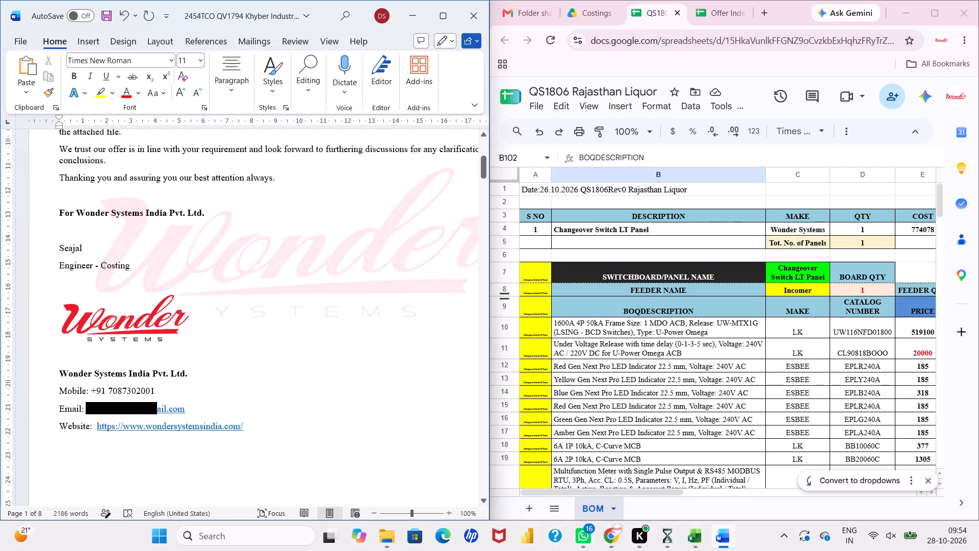
key("Right")
key("Right")
key("Right")
key("Right")
key("Right")
key("Right")
key("Right")
key("Right")
key("Right")
key("Right")
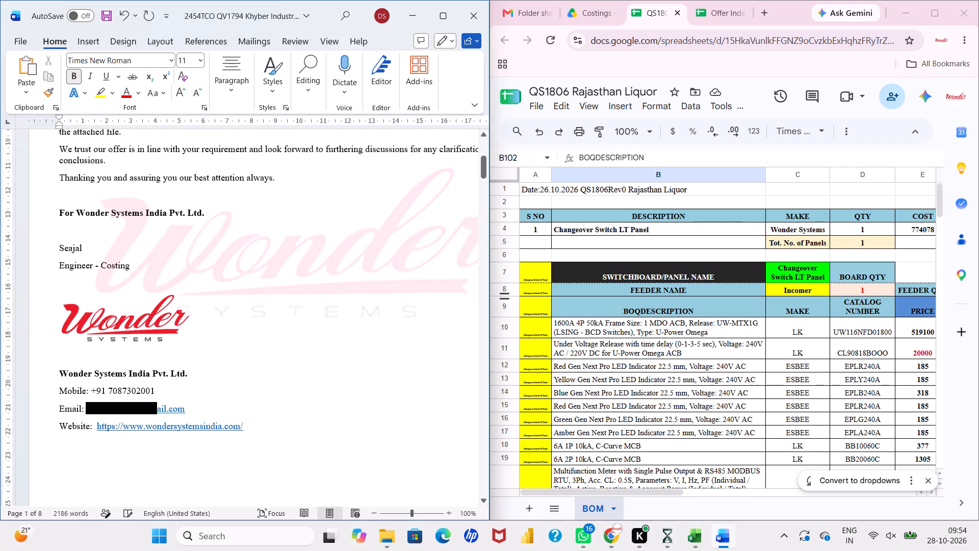
left_click(146, 264)
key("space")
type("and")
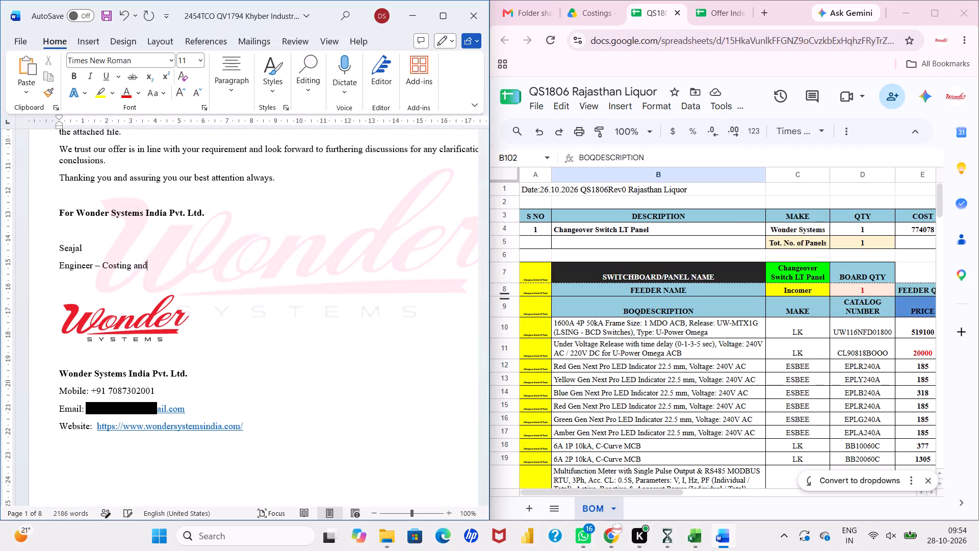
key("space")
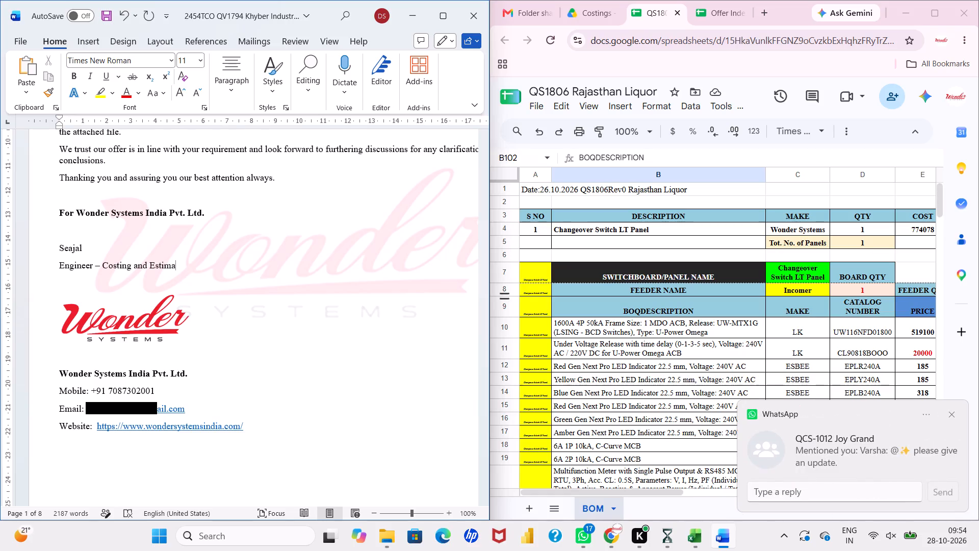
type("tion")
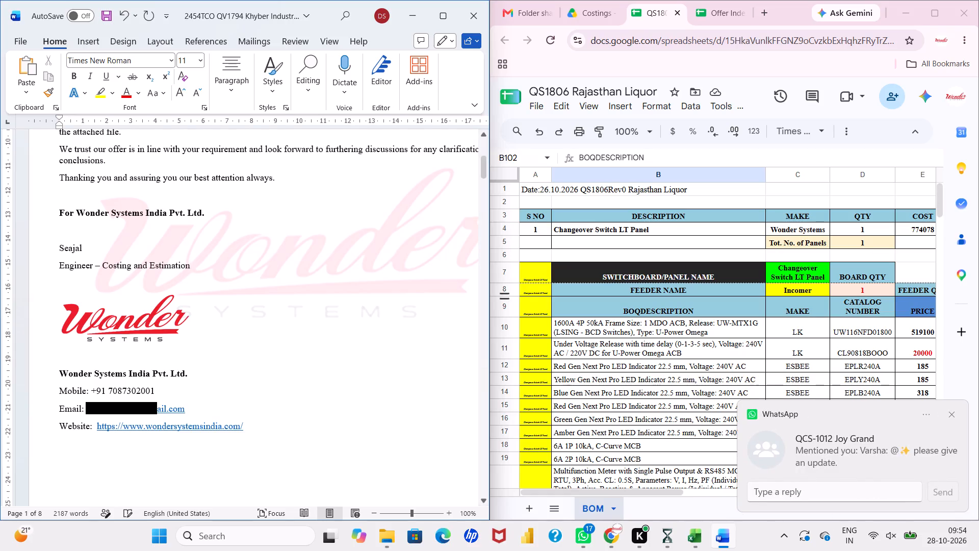
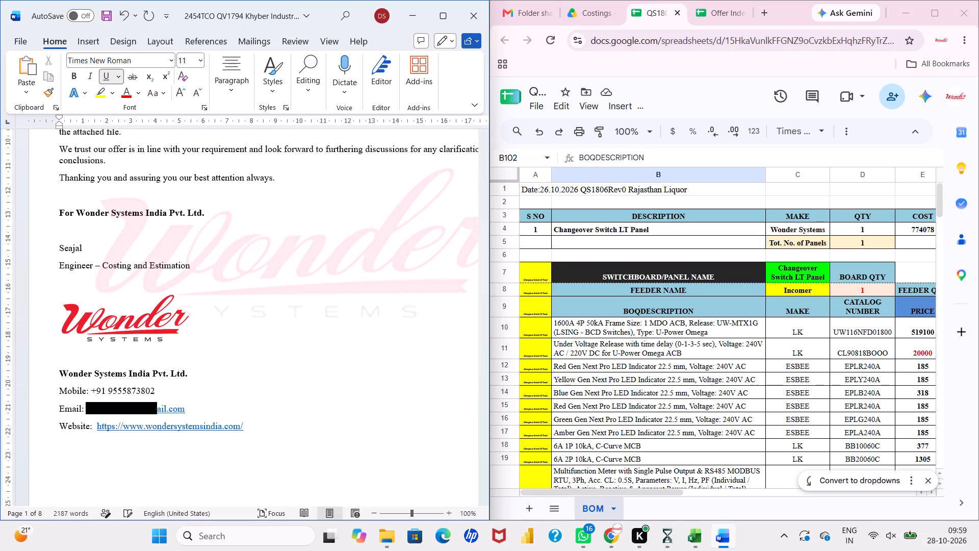
Delete the old PCC PANEL table under the BOM heading and tidy the space beneath the heading to one new empty line.
left_click(167, 447)
scroll(167, 447, "down", 7)
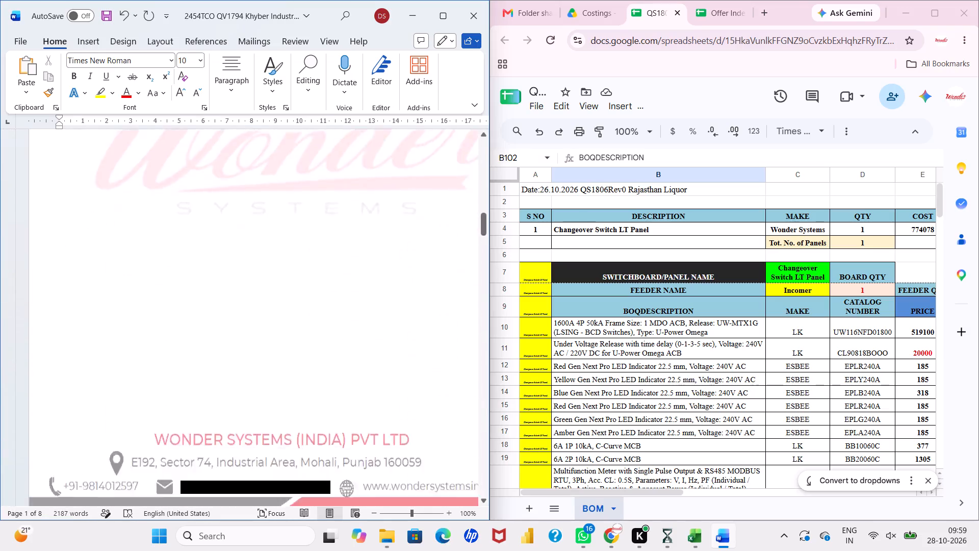
scroll(167, 447, "down", 1)
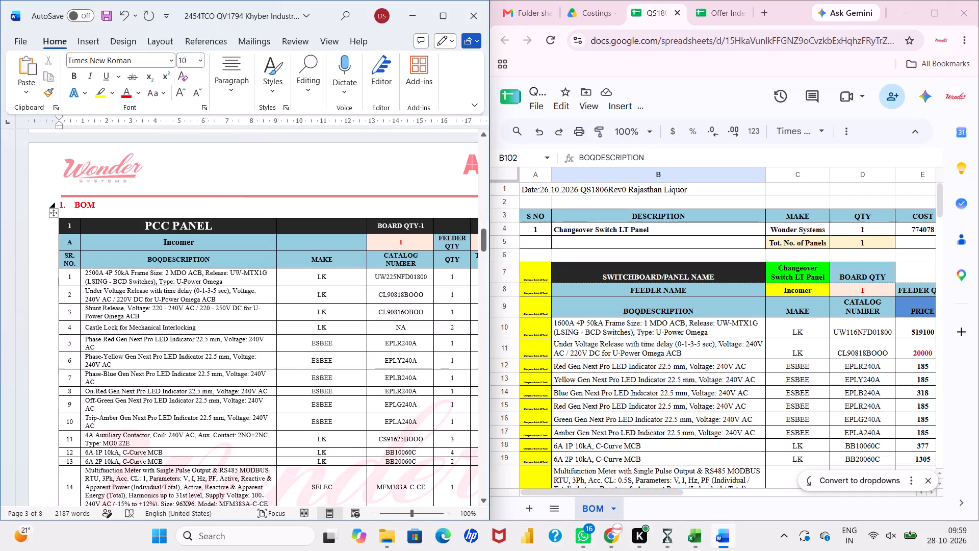
left_click(51, 213)
key("BackSpace")
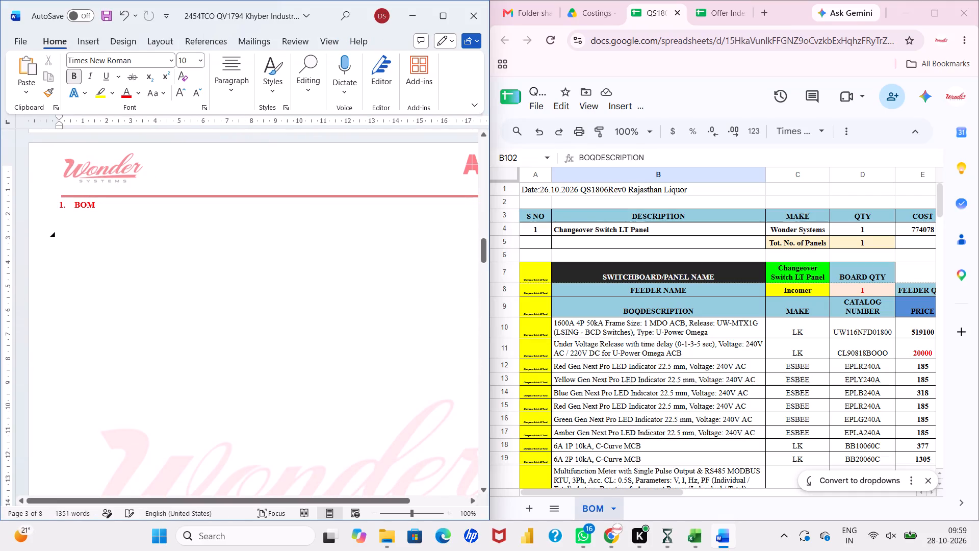
left_click(69, 227)
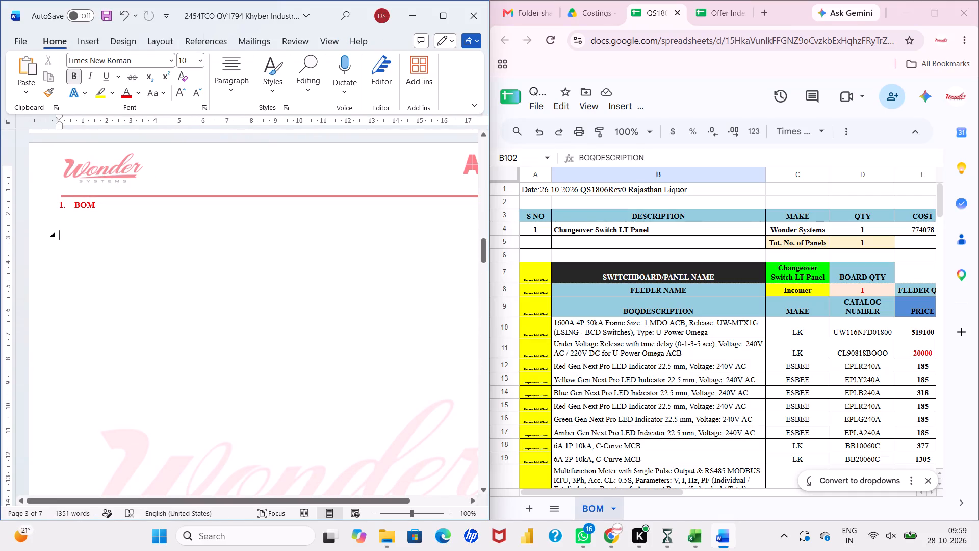
left_click(68, 221)
key("BackSpace")
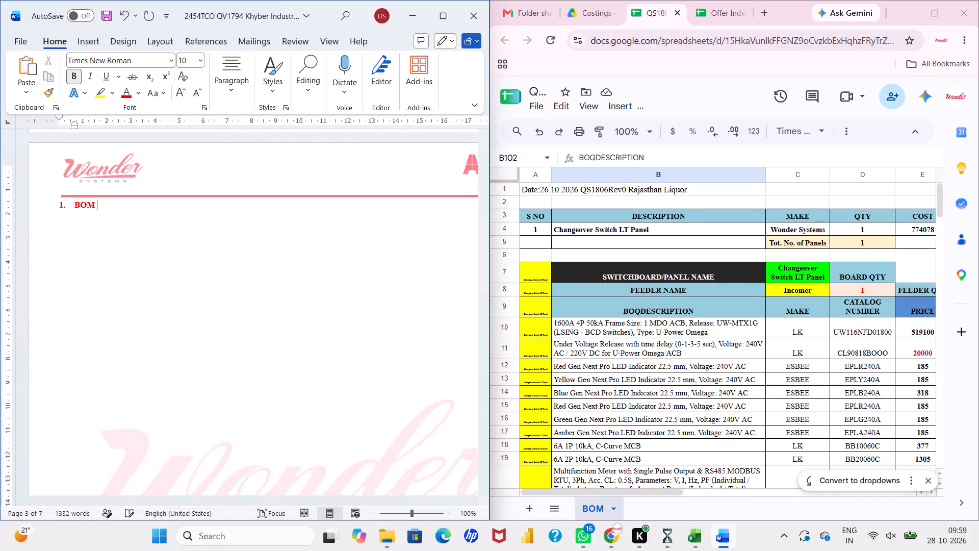
key("Return")
Replace the "PCC Panel" description in the Scope of Supply table with "Changeover Switch LT Panel".
scroll(131, 364, "down", 4)
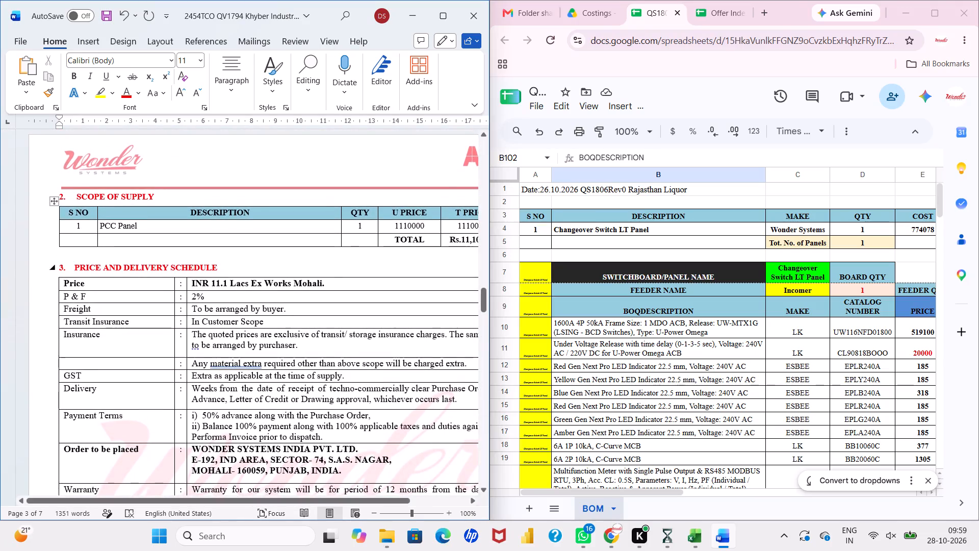
left_click_drag(138, 228, 104, 228)
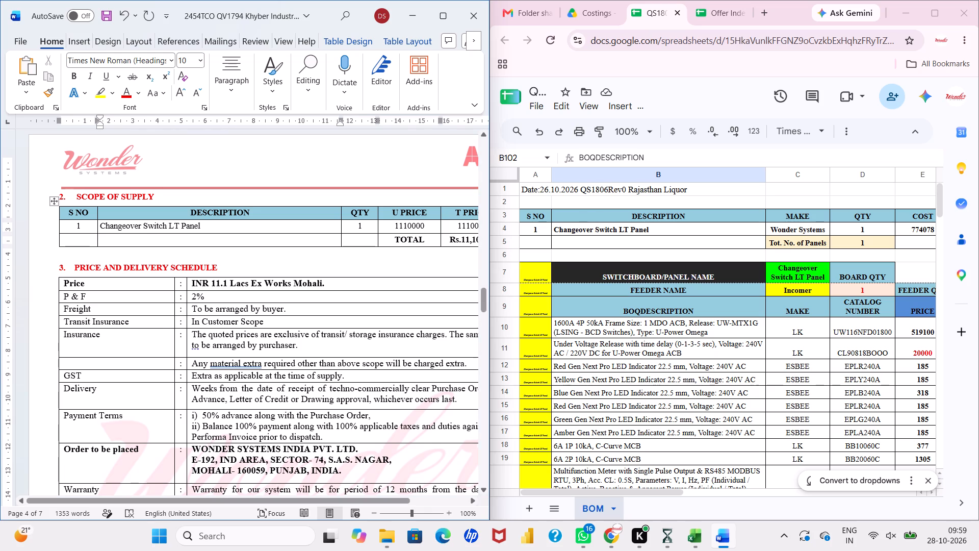
Insert a column between DESCRIPTION and QTY in the Scope of Supply table, head it "MAKE" and enter "Wonder Systems" for the panel.
scroll(291, 239, "left", 1)
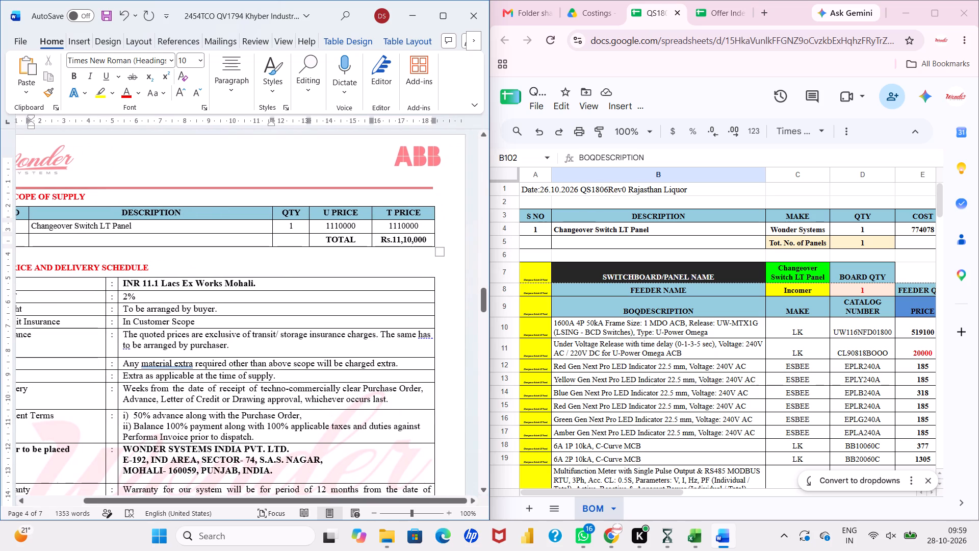
left_click(236, 213)
right_click(294, 213)
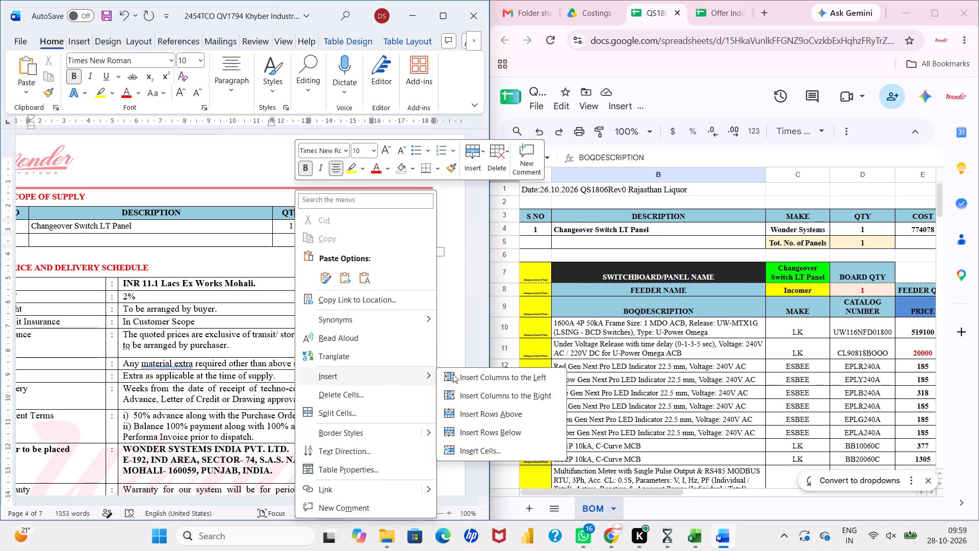
left_click(471, 373)
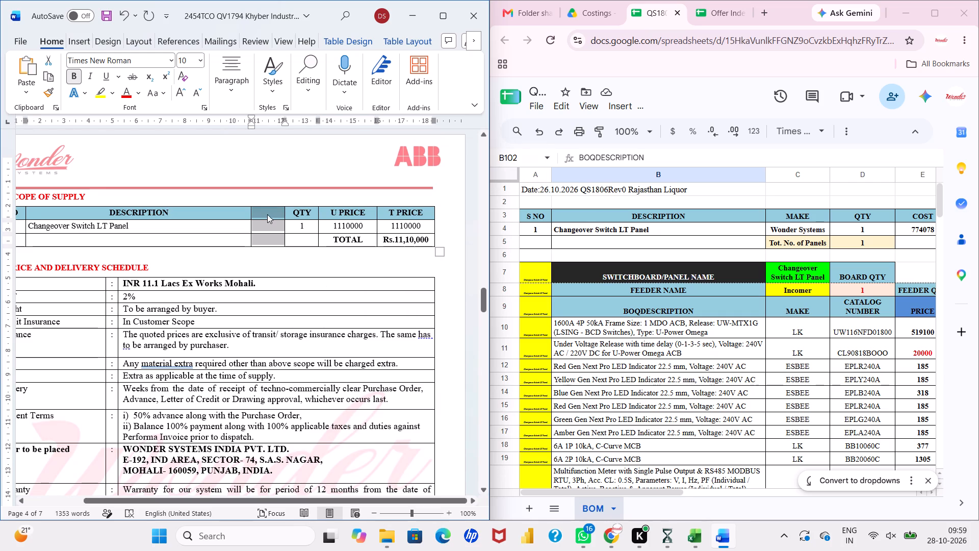
left_click(267, 212)
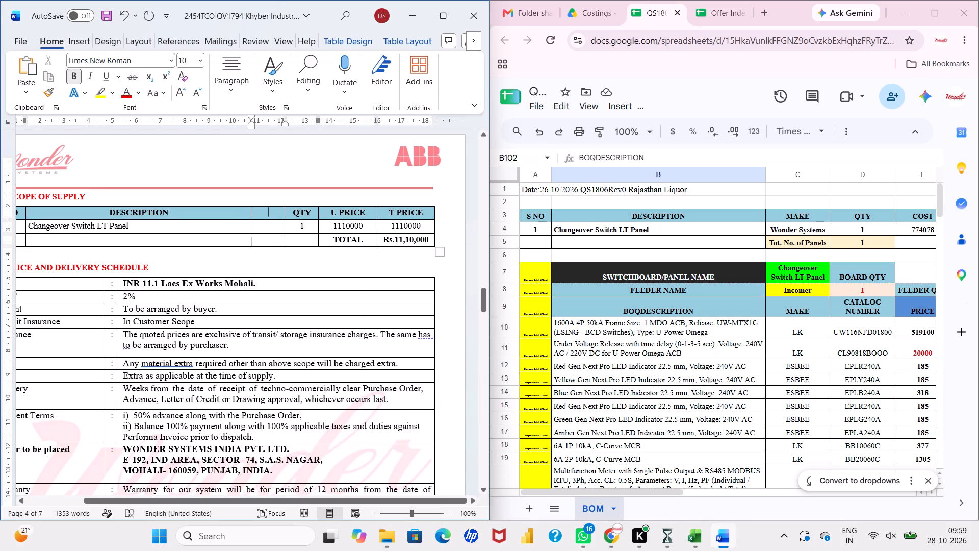
type("ake")
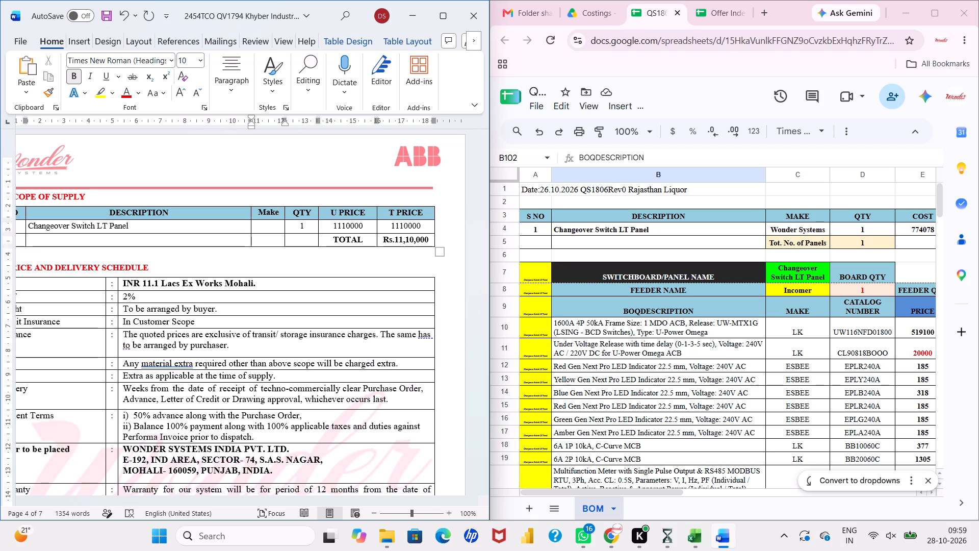
key("BackSpace")
key("BackSpace")
key("BackSpace")
type("AKE")
key("Down")
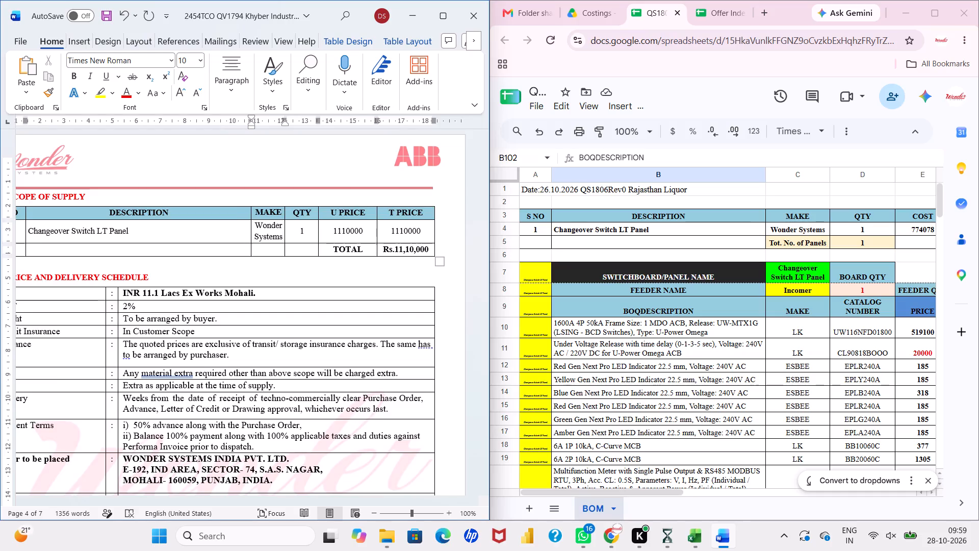
Widen the MAKE column into the DESCRIPTION column so that "Wonder Systems" fits on a single line.
scroll(267, 212, "up", 5)
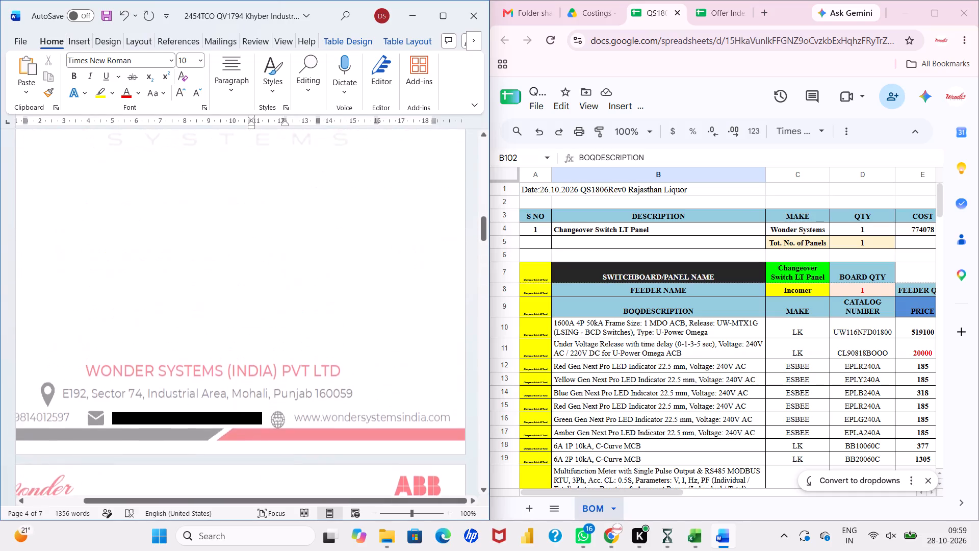
scroll(267, 212, "down", 6)
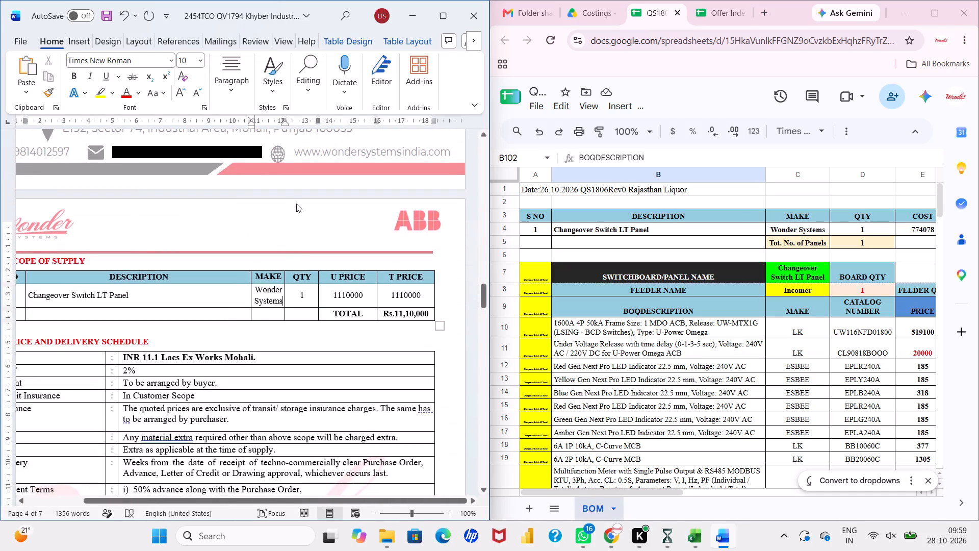
left_click_drag(250, 291, 221, 294)
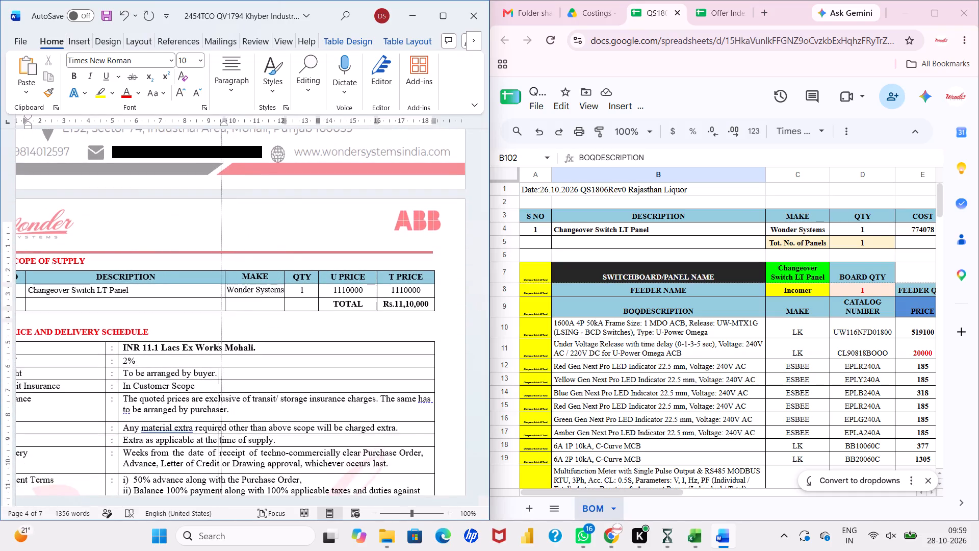
left_click_drag(221, 294, 219, 292)
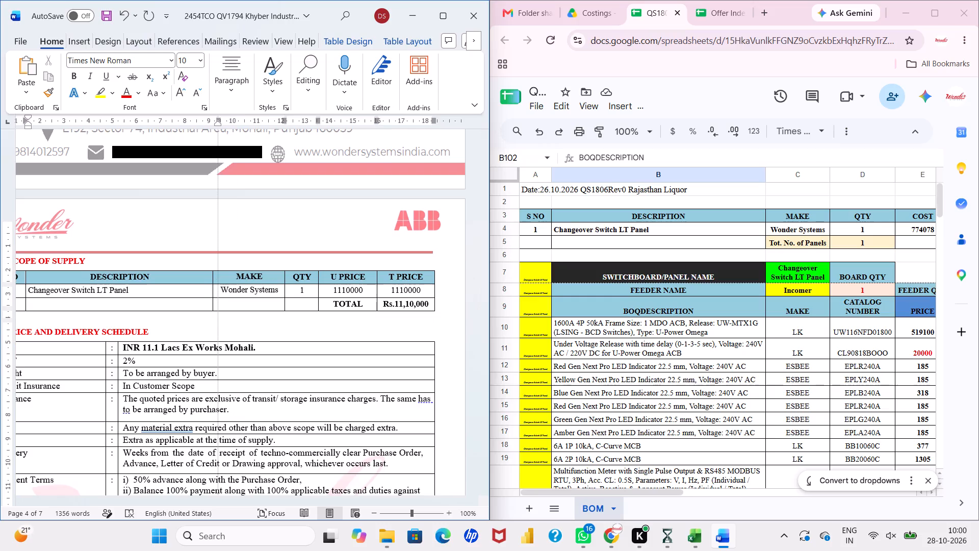
left_click_drag(219, 292, 219, 291)
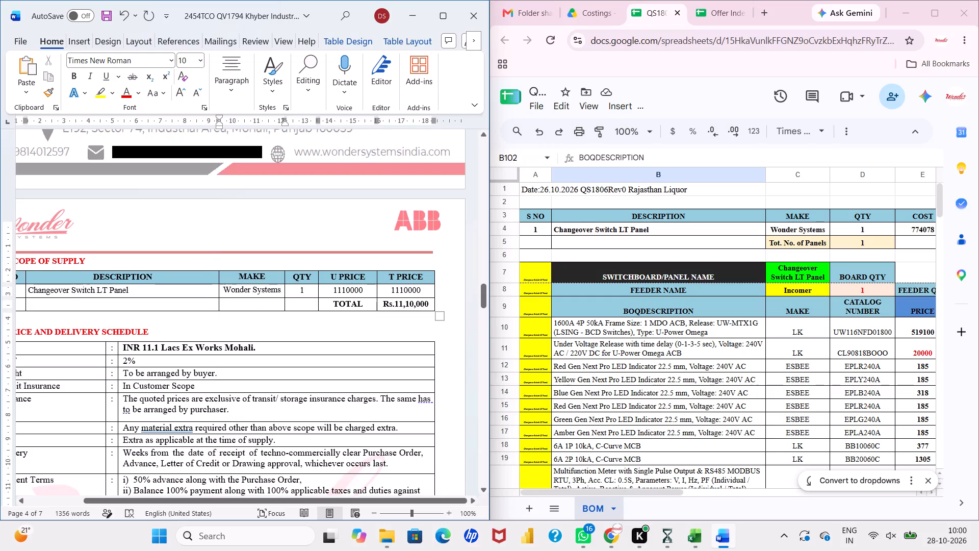
Clear the panel's U PRICE and T PRICE values and the total amount, keeping only "Rs." in the total cell.
scroll(713, 356, "left", 2)
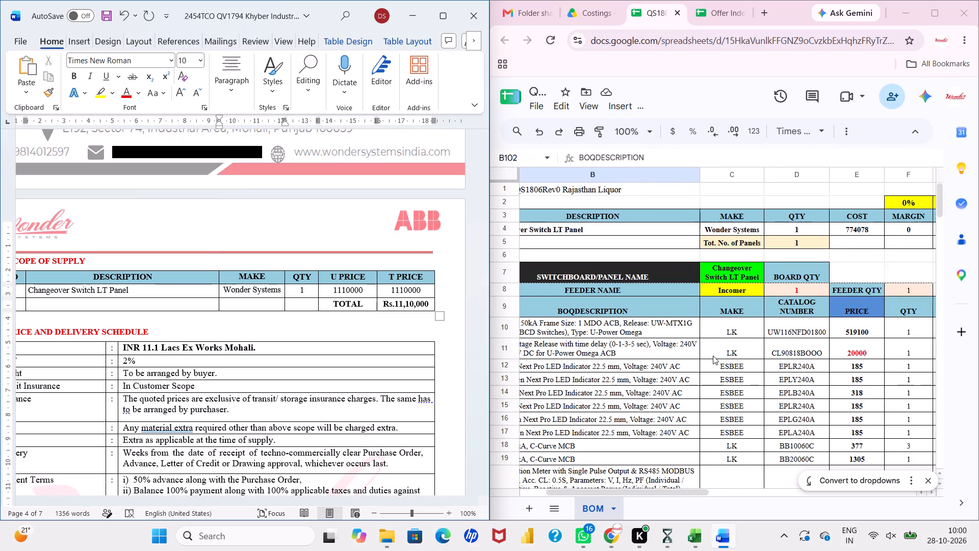
scroll(713, 356, "left", 3)
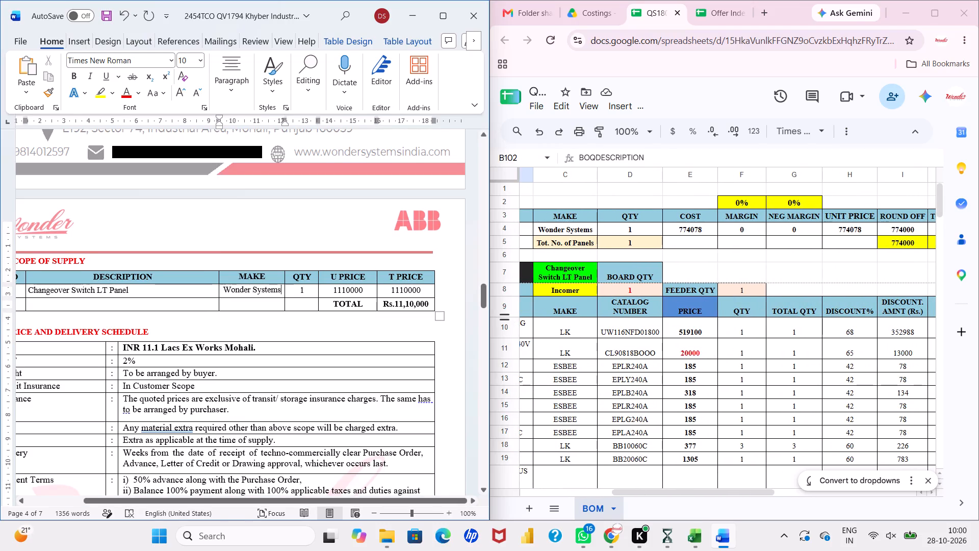
left_click_drag(332, 291, 418, 289)
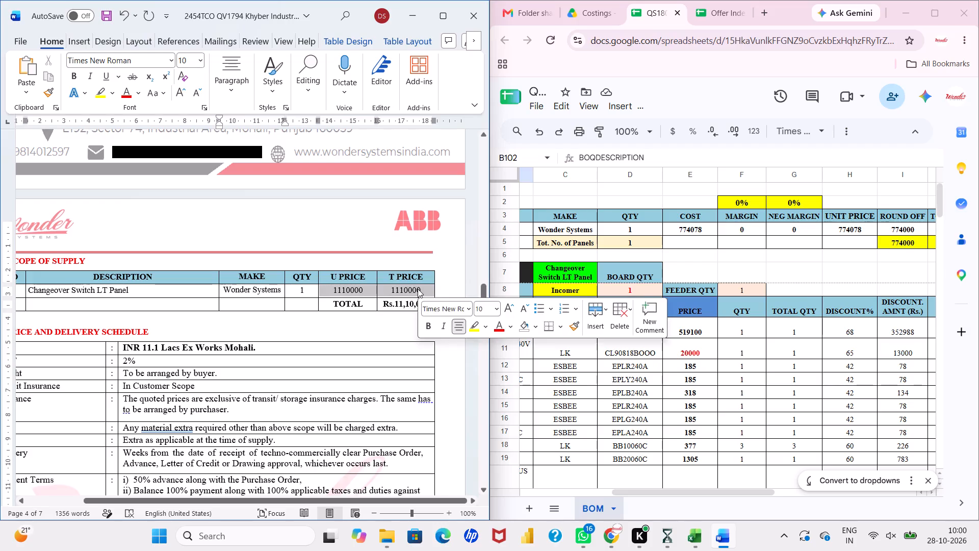
key("Delete")
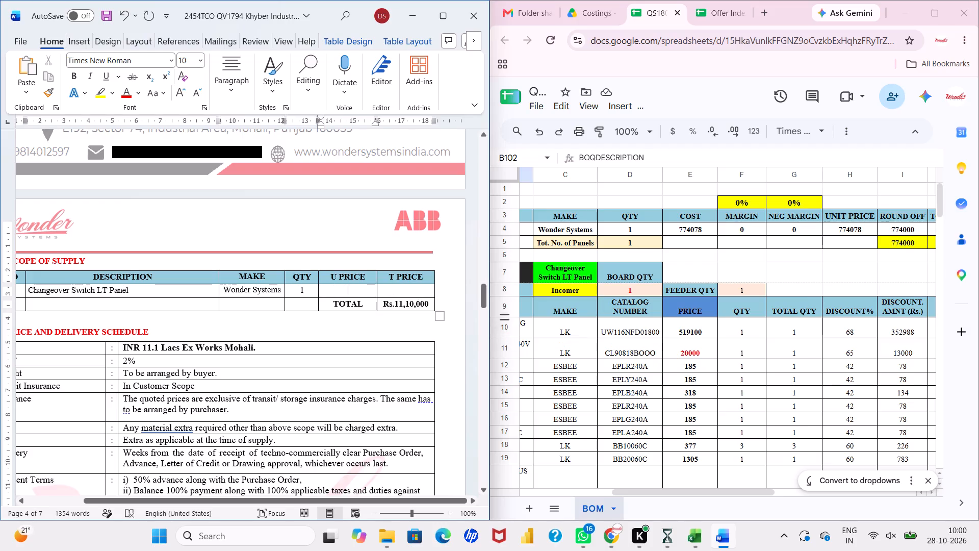
left_click_drag(397, 306, 425, 302)
key("Delete")
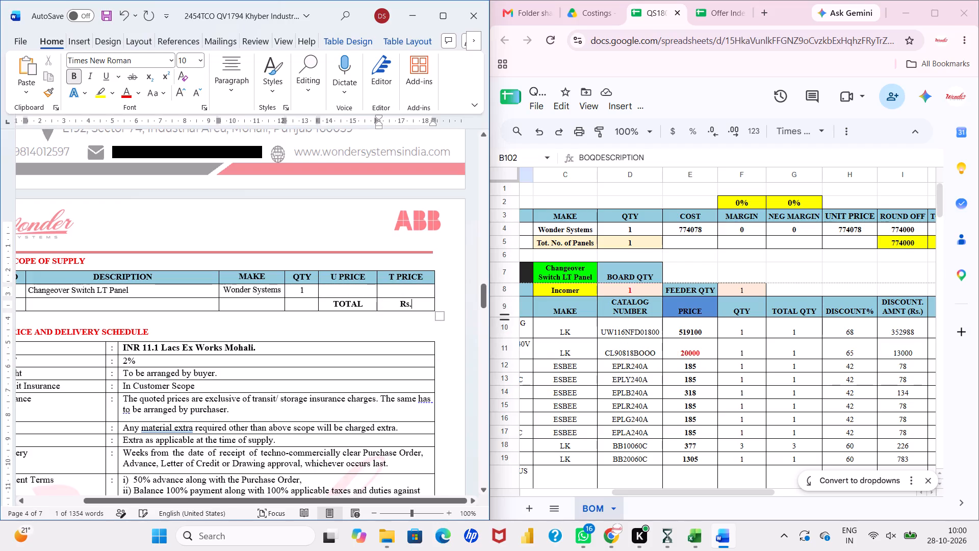
Remove the amount from the Price row of the Price and Delivery Schedule, leaving "INR Lacs Ex Works Mohali.".
left_click(339, 330)
scroll(339, 330, "right", 2)
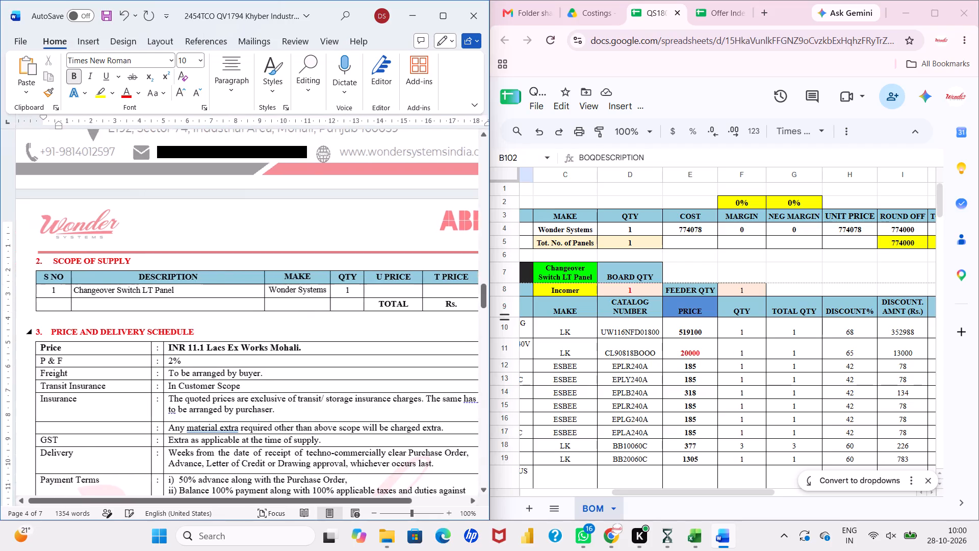
left_click(228, 346)
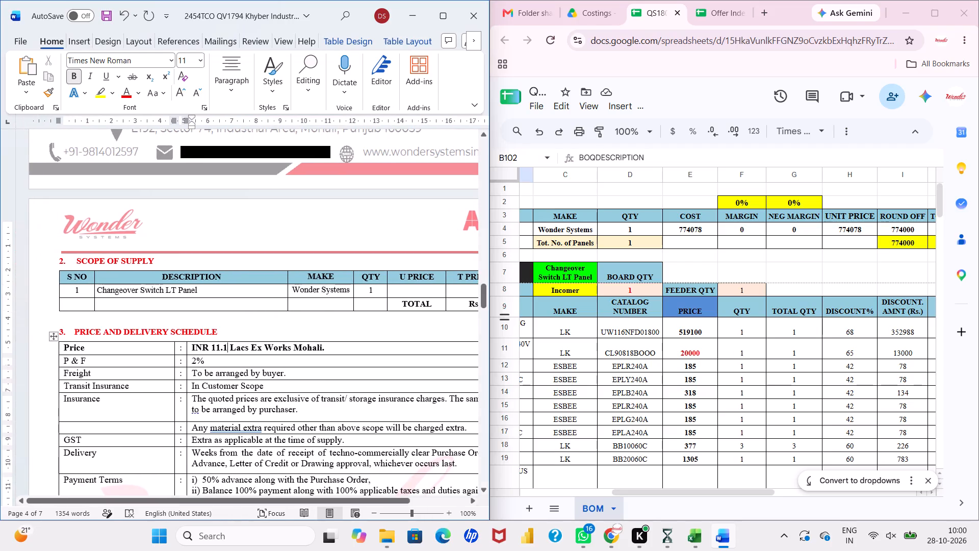
key("BackSpace")
key("BackSpace")
key("BackSpace")
key("BackSpace")
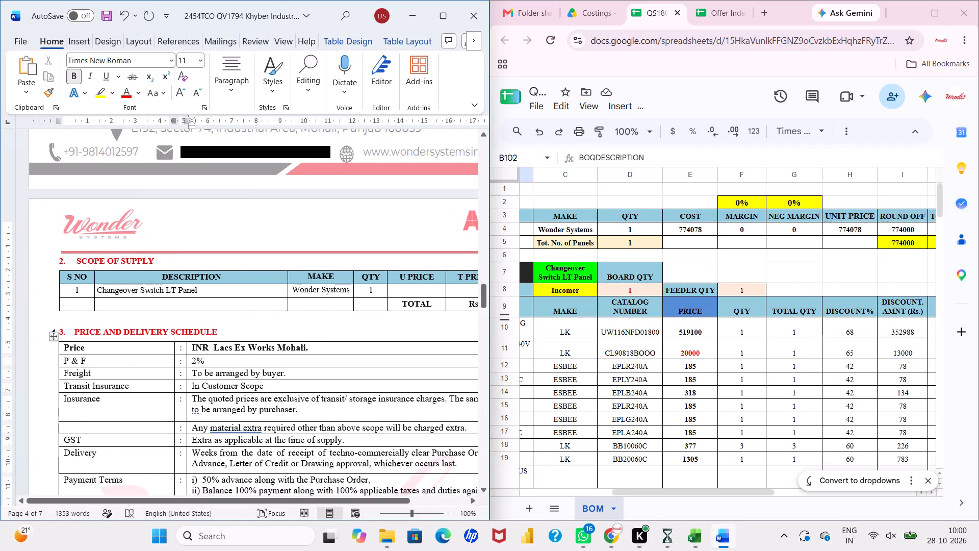
left_click(222, 333)
Ignore the grammar suggestion on "material extra" in the Price and Delivery Schedule table.
left_click(276, 416)
scroll(276, 416, "down", 1)
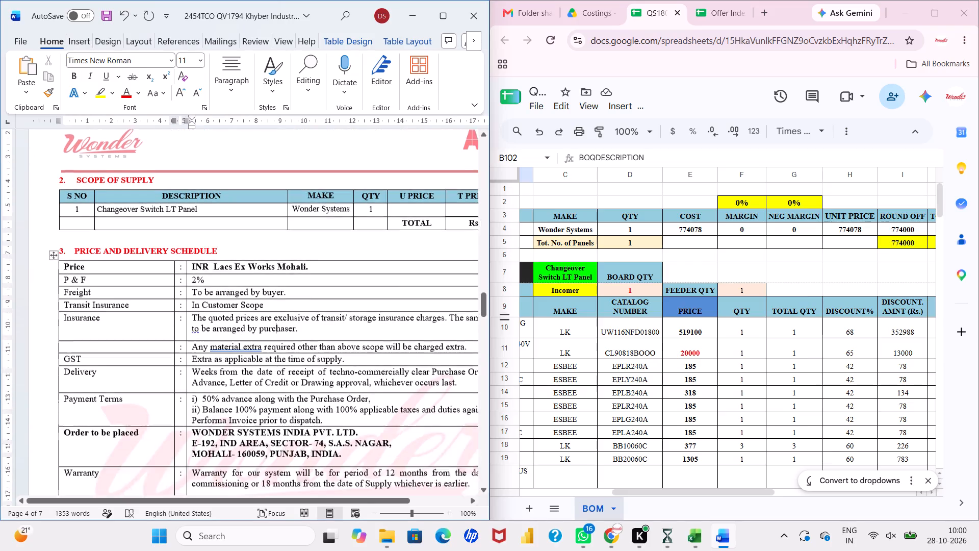
left_click(238, 291)
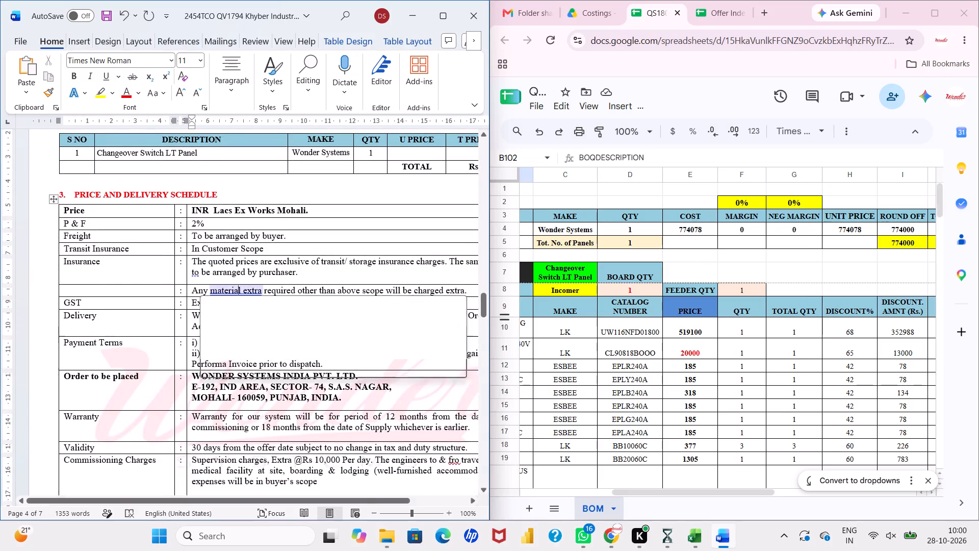
left_click(214, 368)
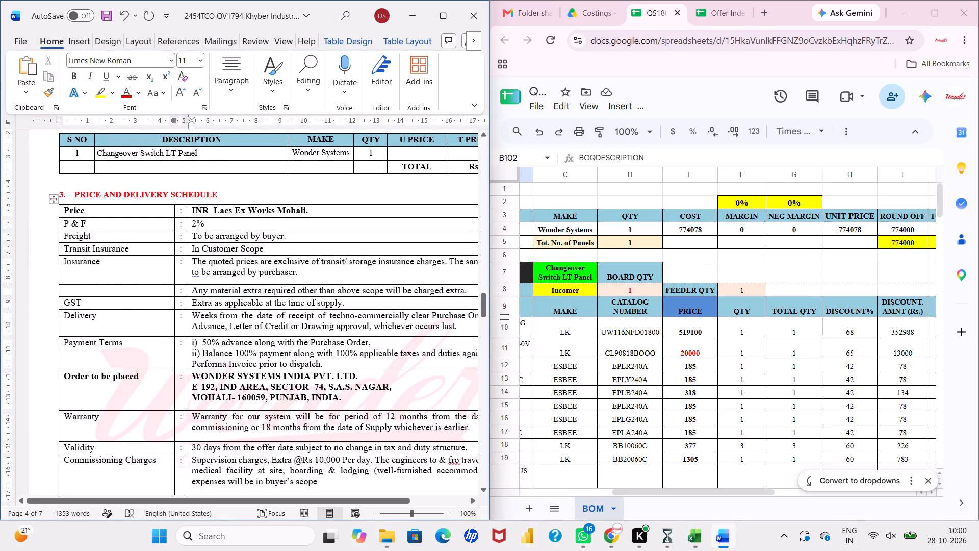
Remove the extra empty line between the Kind Attention line and the subject line on the letter's first page.
scroll(261, 330, "down", 1)
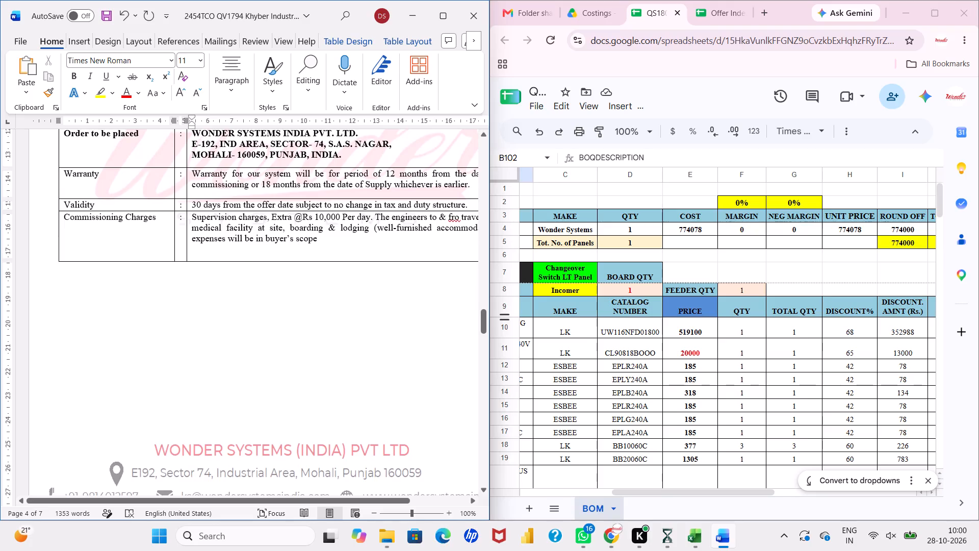
scroll(264, 270, "up", 1)
scroll(264, 270, "down", 3)
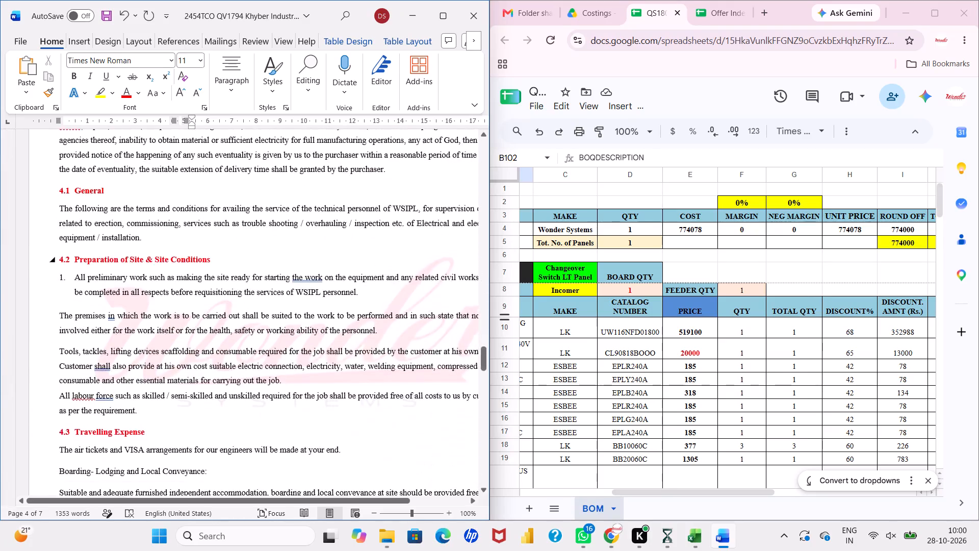
scroll(264, 270, "up", 7)
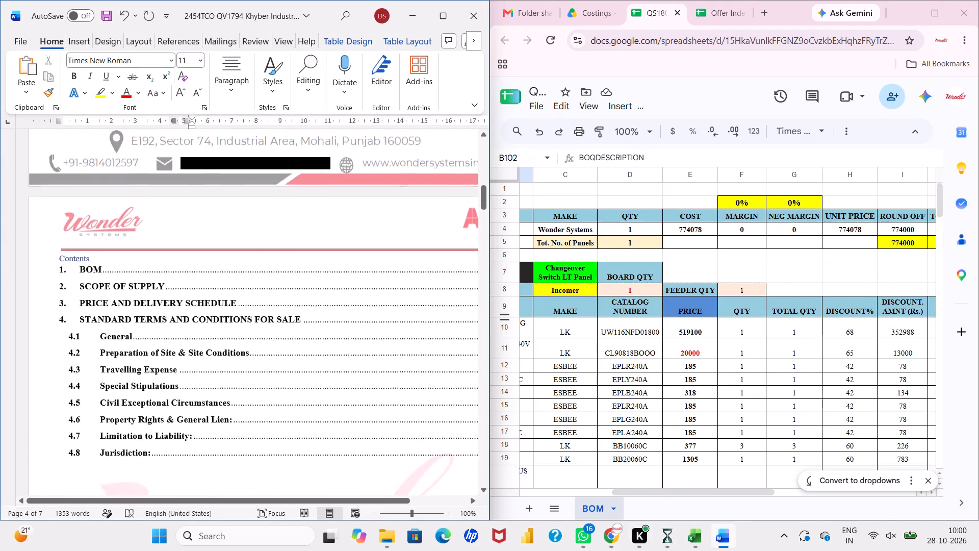
scroll(264, 270, "up", 4)
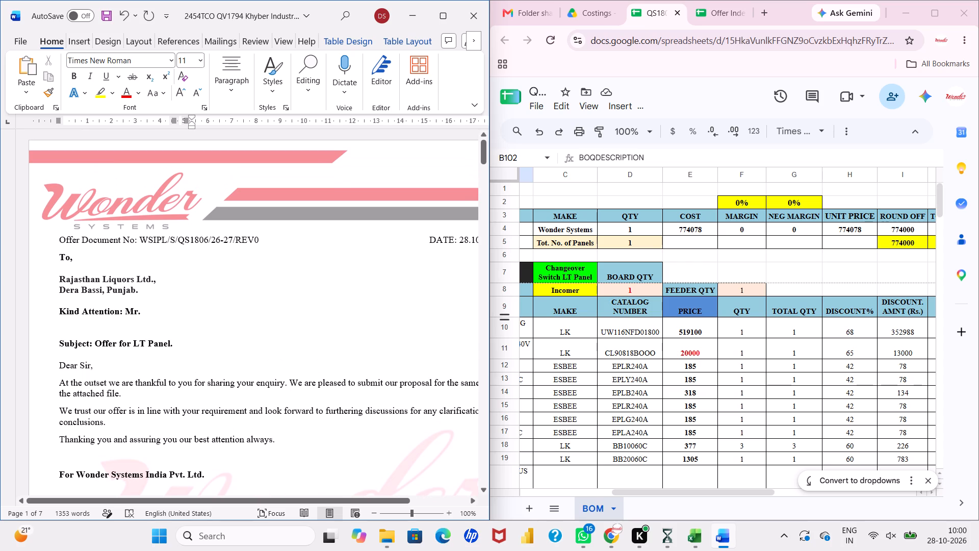
left_click(146, 309)
key("Delete")
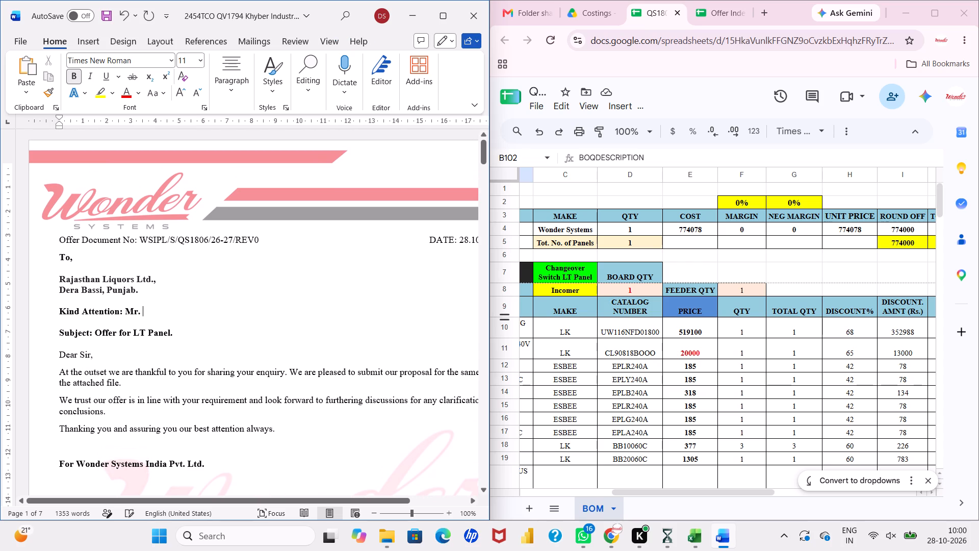
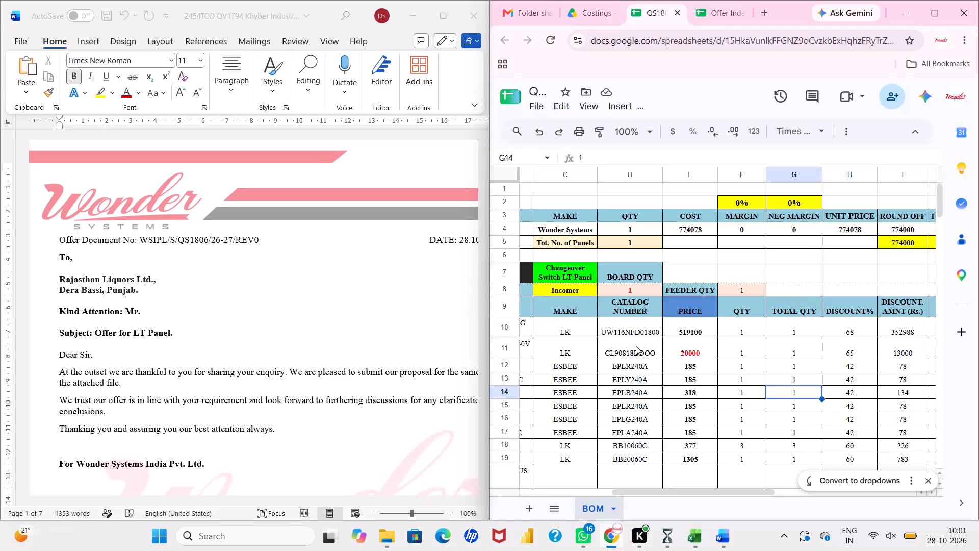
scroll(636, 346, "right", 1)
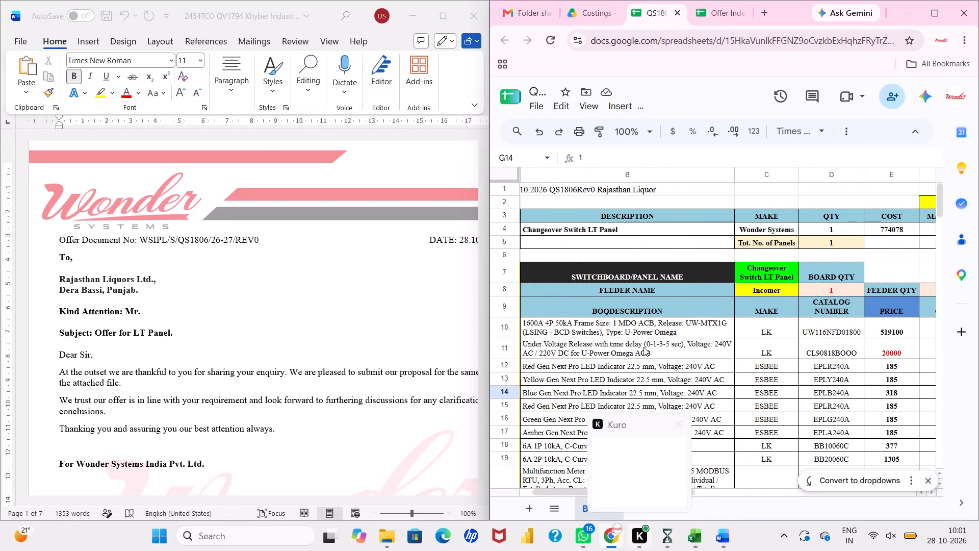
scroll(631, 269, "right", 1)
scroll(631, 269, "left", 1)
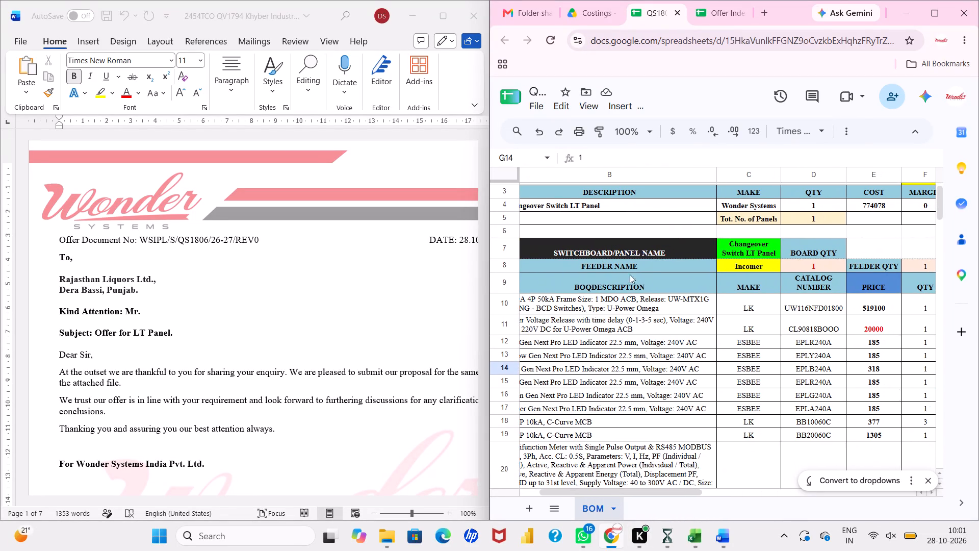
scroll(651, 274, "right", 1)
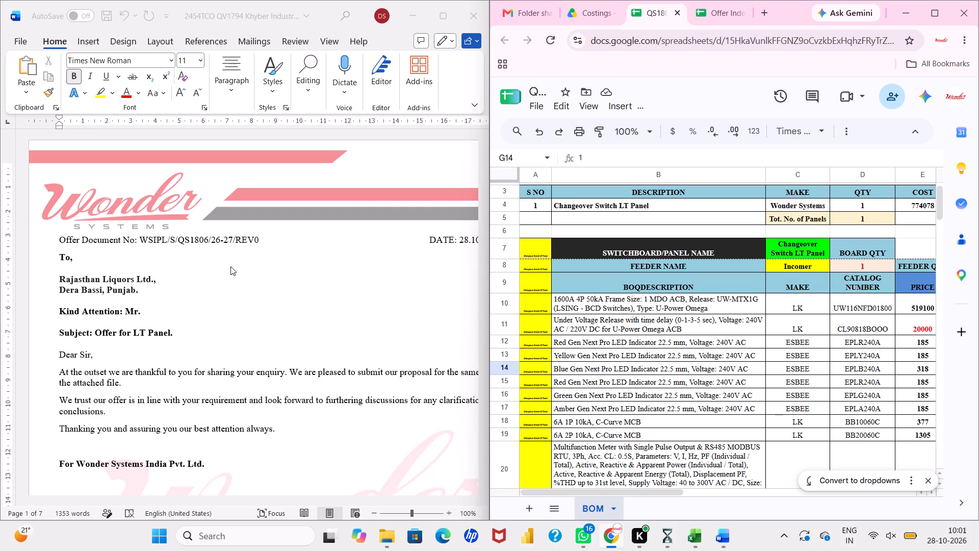
Delete the Kind Attention line and its extra blank line from the letter's first page.
left_click(151, 281)
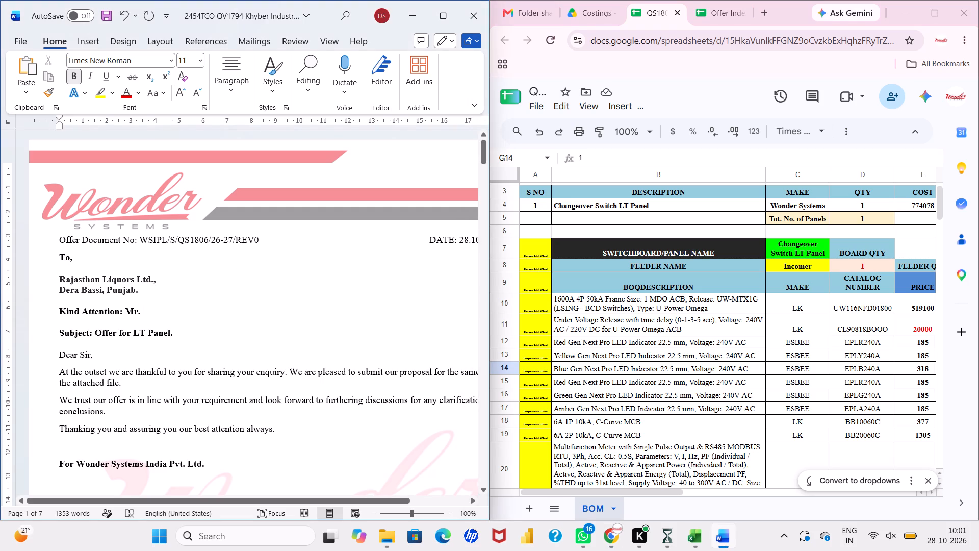
left_click_drag(142, 310, 64, 311)
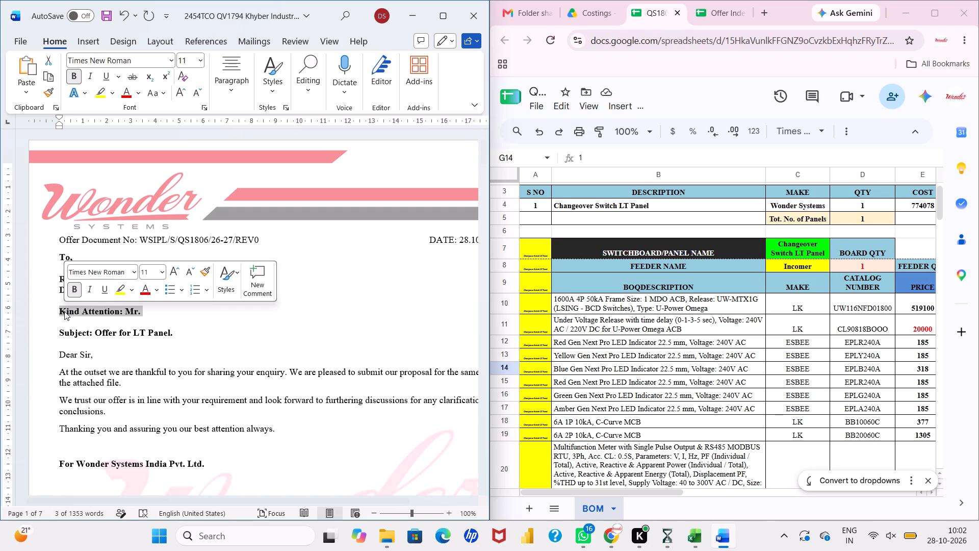
key("Delete")
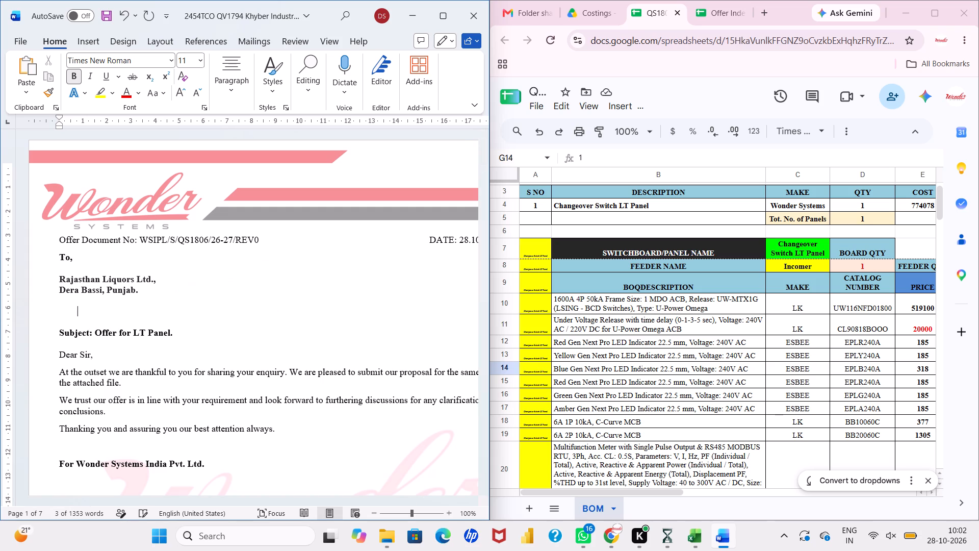
key("Delete")
key("Delete")
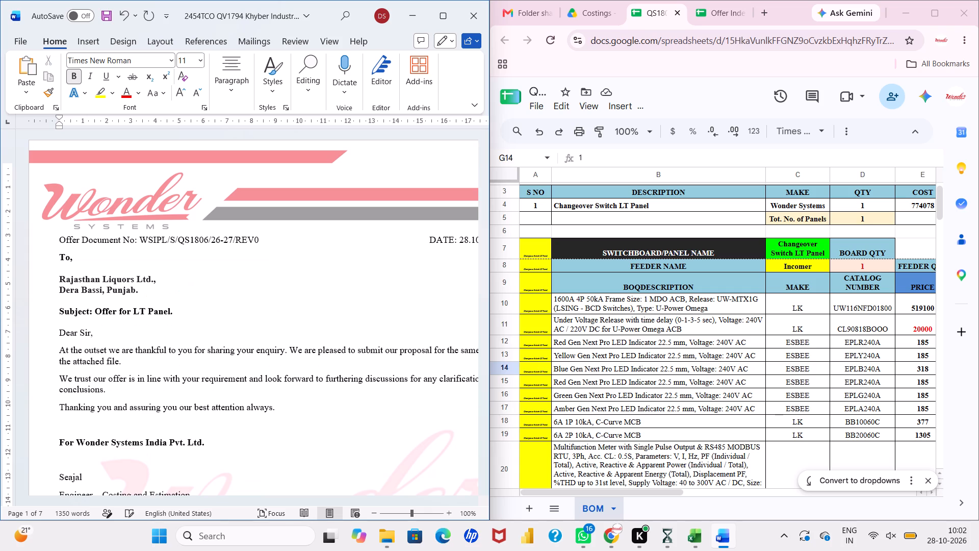
Reload the QS1806 Rajasthan Liquor costing spreadsheet.
left_click(550, 42)
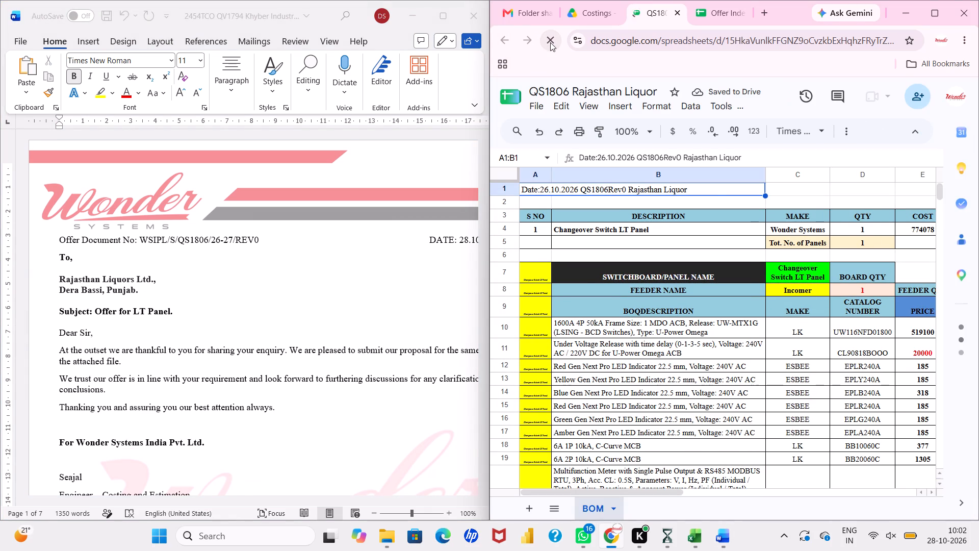
Check the computer's Wi-Fi connection and the available networks.
left_click(872, 538)
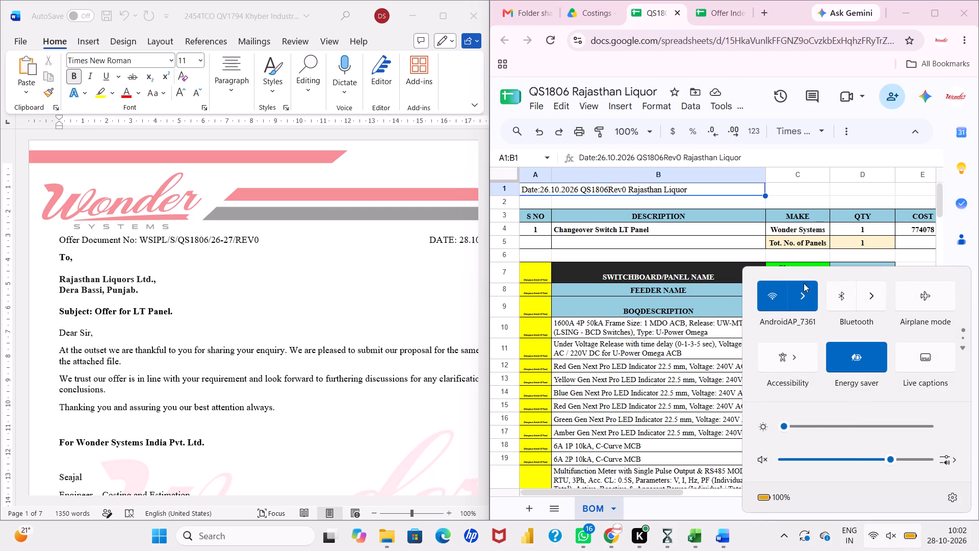
left_click(806, 291)
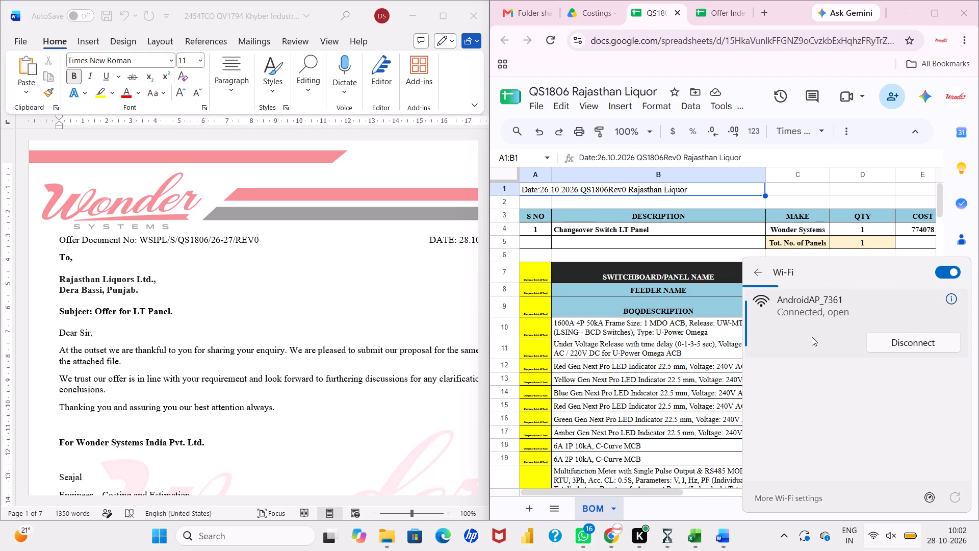
left_click(686, 279)
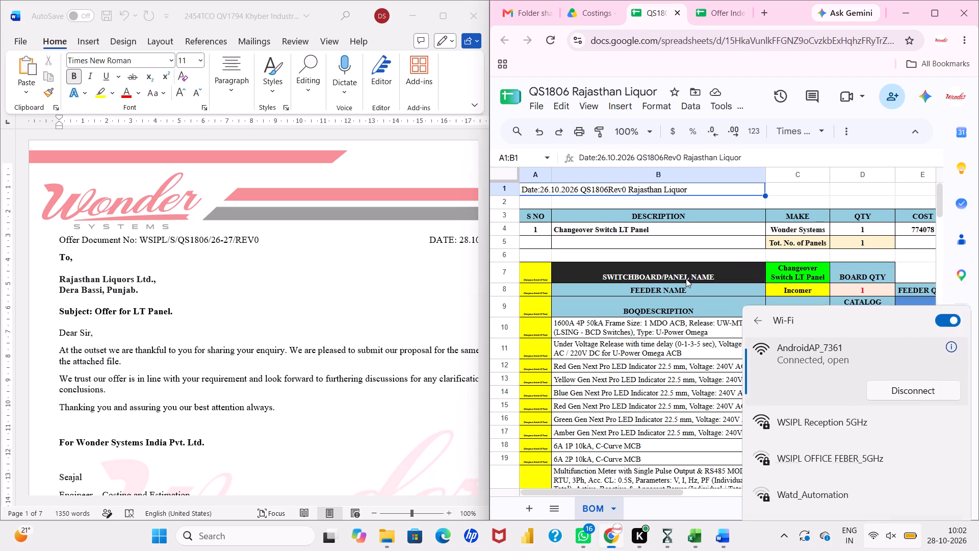
Examine the panel price summary and the incomer's discount and landed cost columns in the BOM sheet.
left_click(692, 295)
left_click(694, 303)
scroll(694, 303, "left", 1)
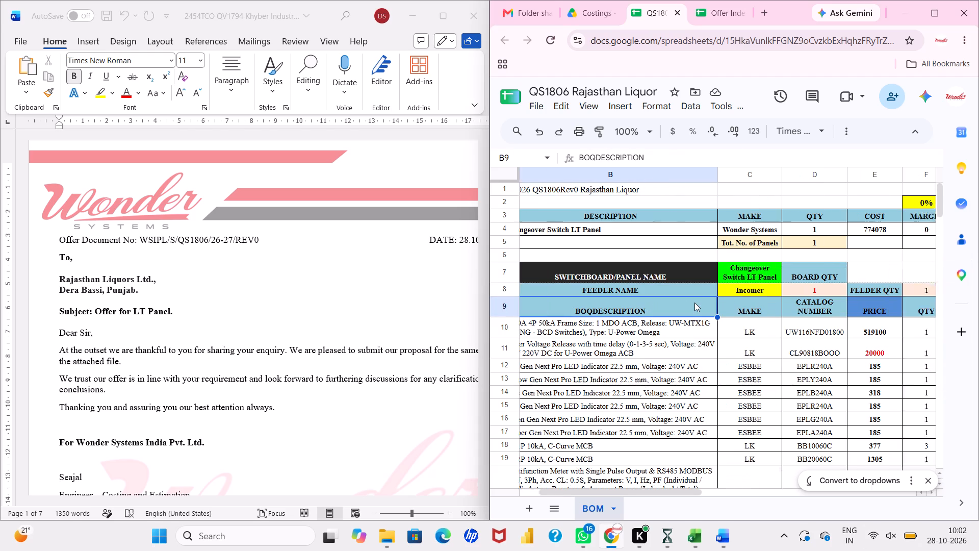
scroll(694, 303, "left", 3)
left_click(706, 283)
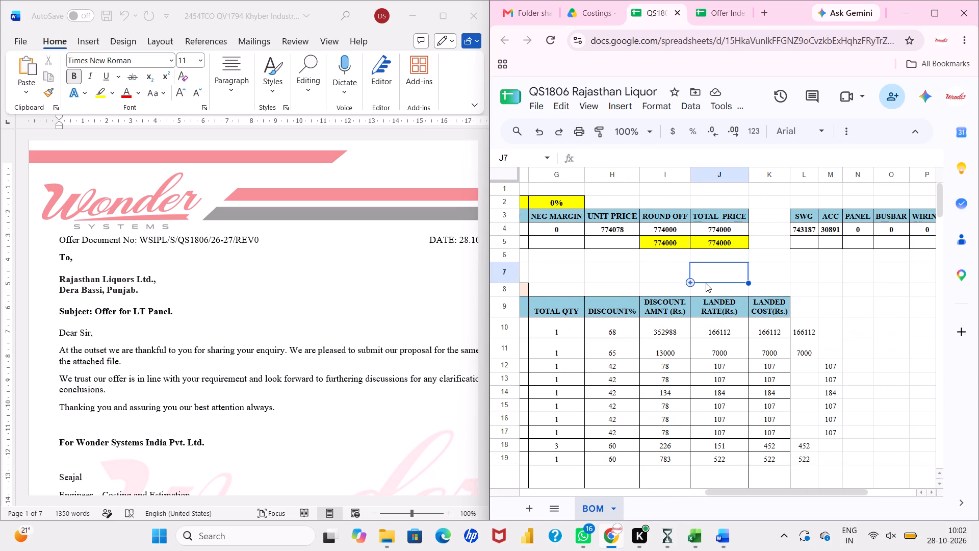
scroll(706, 283, "right", 3)
left_click(667, 291)
scroll(667, 291, "right", 1)
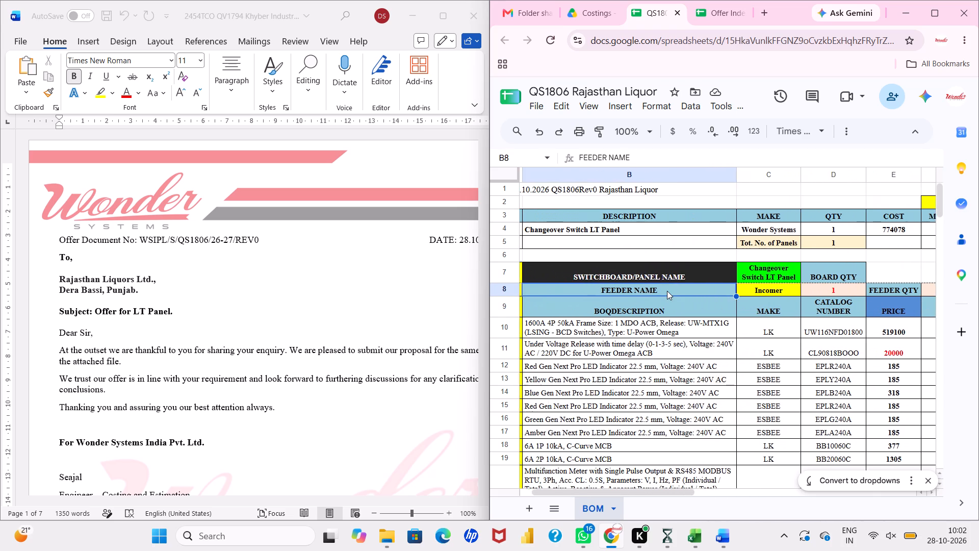
left_click(666, 312)
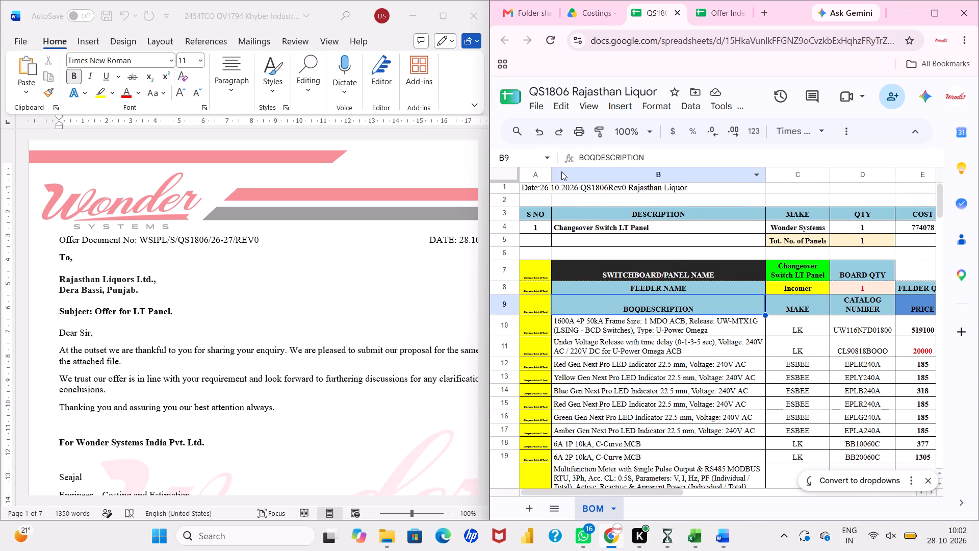
Narrow column A of the BOM sheet slightly.
left_click(552, 172)
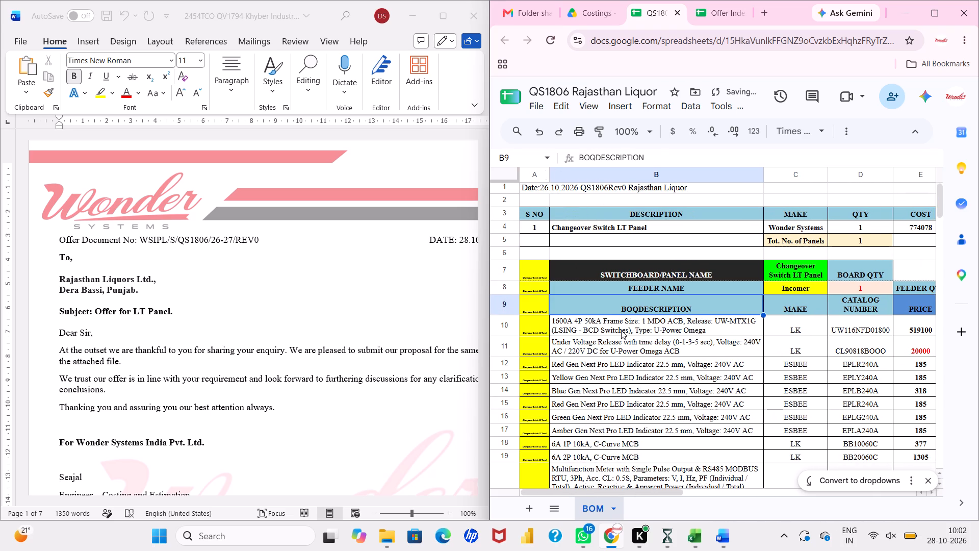
Review the full BOM, from the incomer and feeder landed costs down to the fabrication details and fabrication cost rows.
left_click(645, 367)
scroll(645, 367, "left", 2)
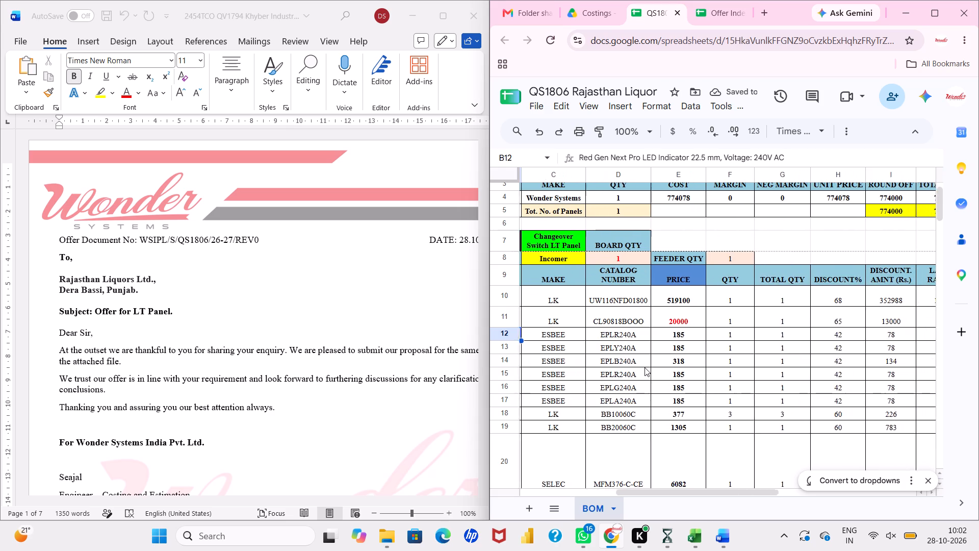
scroll(645, 367, "left", 2)
scroll(645, 367, "down", 2)
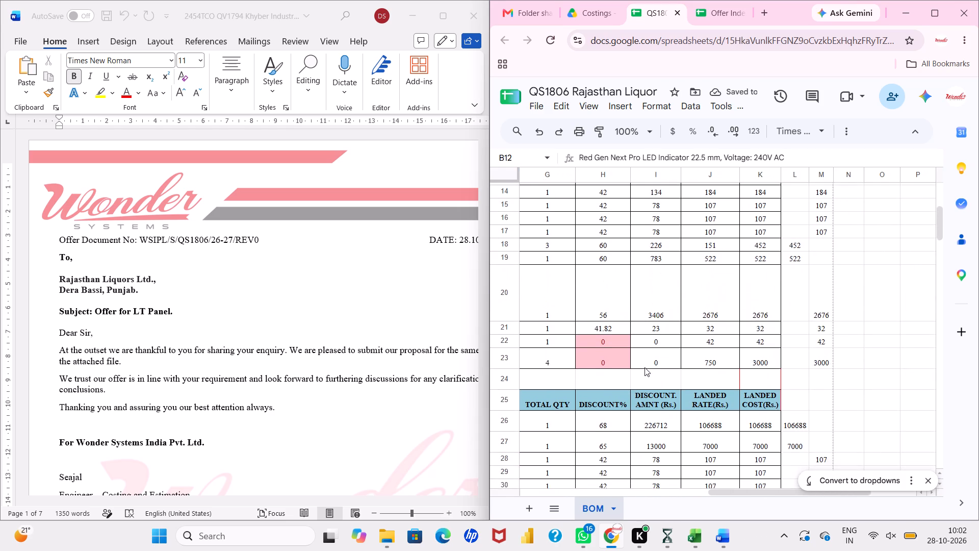
scroll(645, 367, "down", 4)
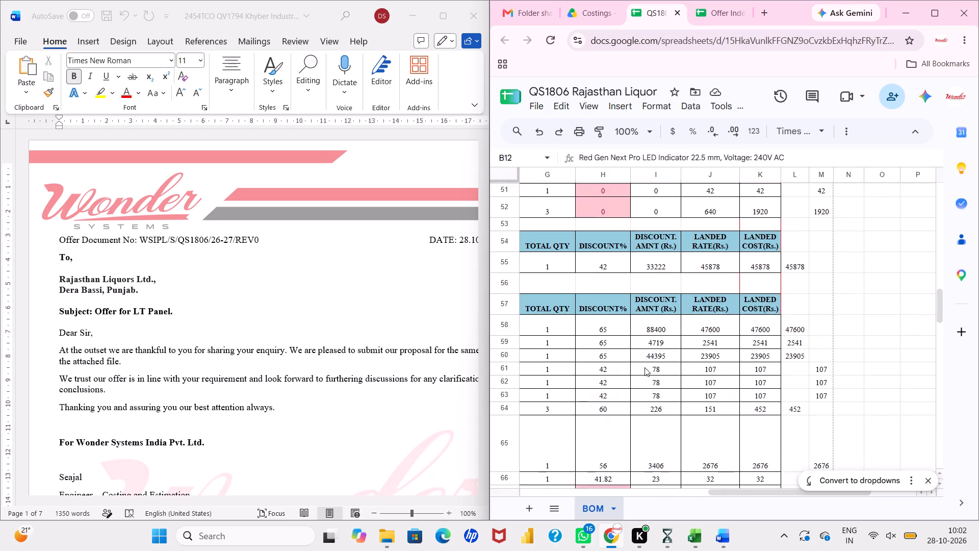
scroll(645, 367, "down", 3)
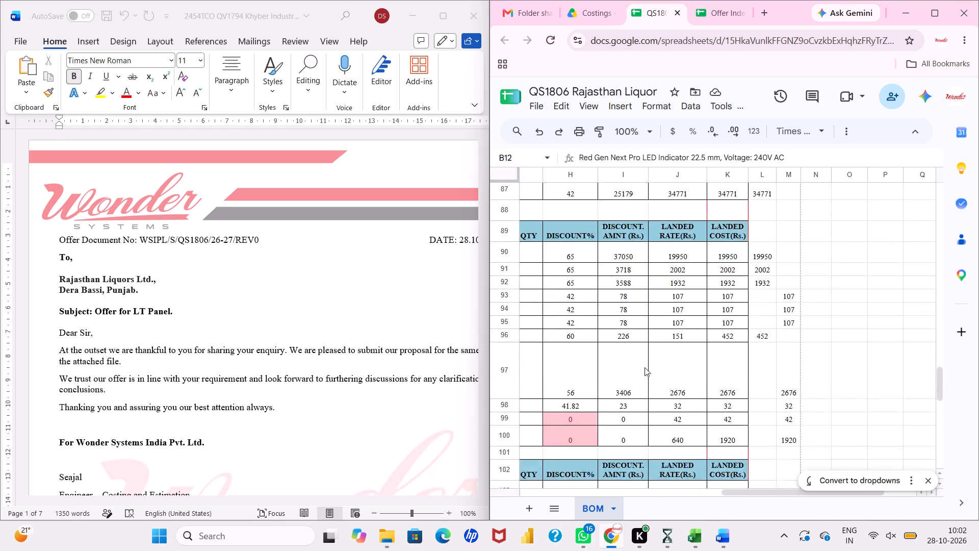
scroll(645, 367, "down", 2)
scroll(645, 367, "right", 1)
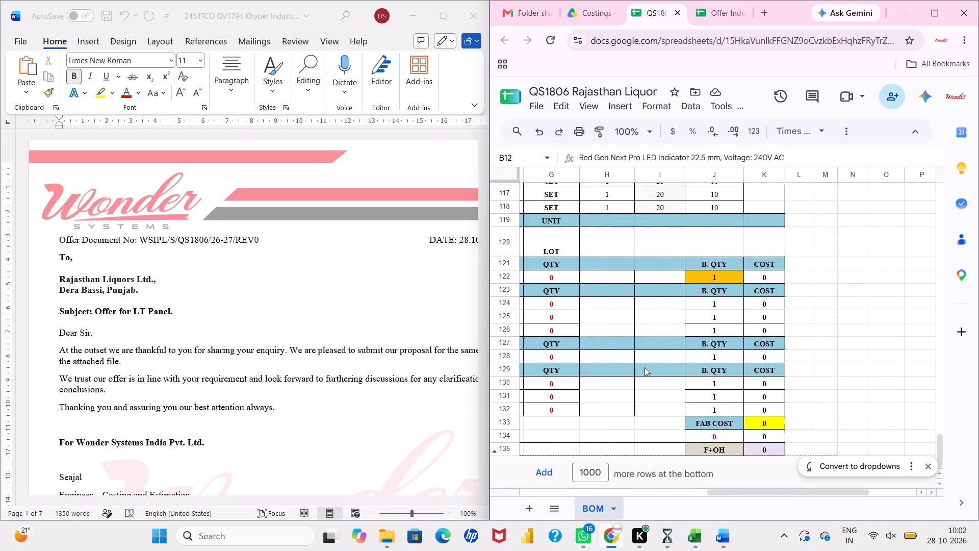
scroll(645, 367, "right", 1)
scroll(645, 367, "down", 1)
scroll(645, 367, "right", 2)
scroll(645, 367, "up", 4)
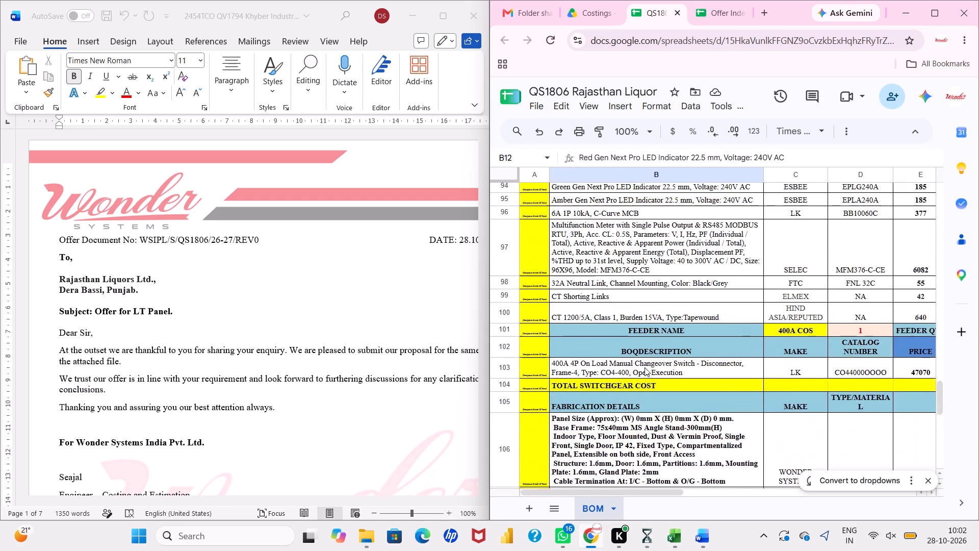
scroll(645, 367, "up", 9)
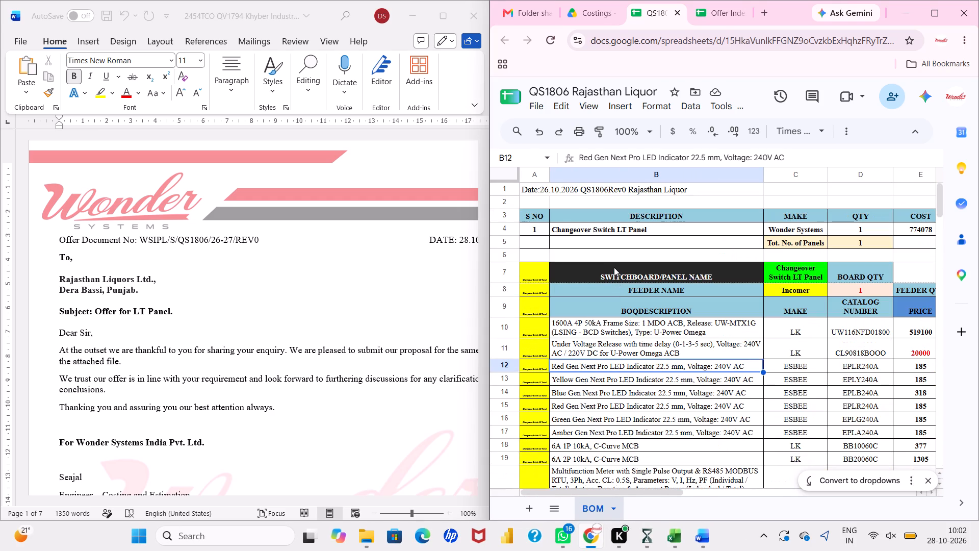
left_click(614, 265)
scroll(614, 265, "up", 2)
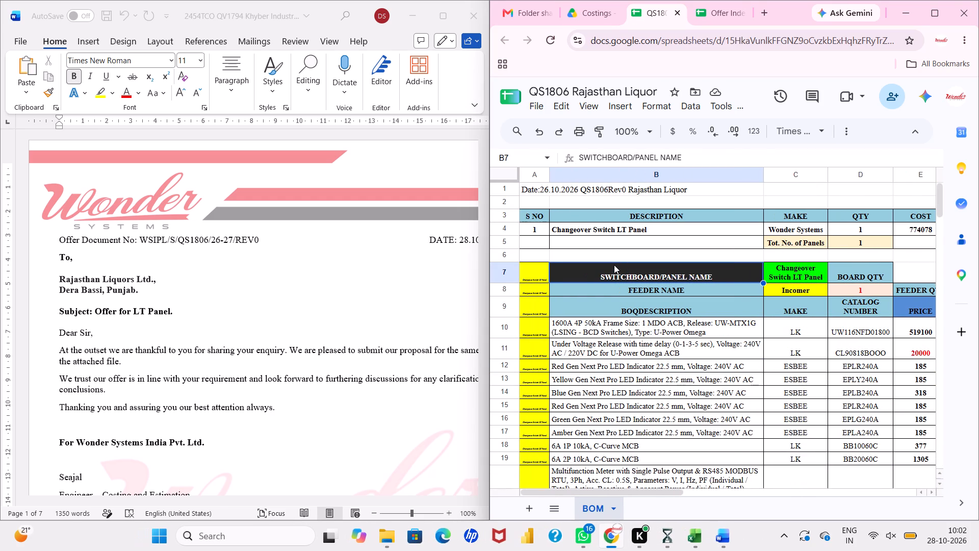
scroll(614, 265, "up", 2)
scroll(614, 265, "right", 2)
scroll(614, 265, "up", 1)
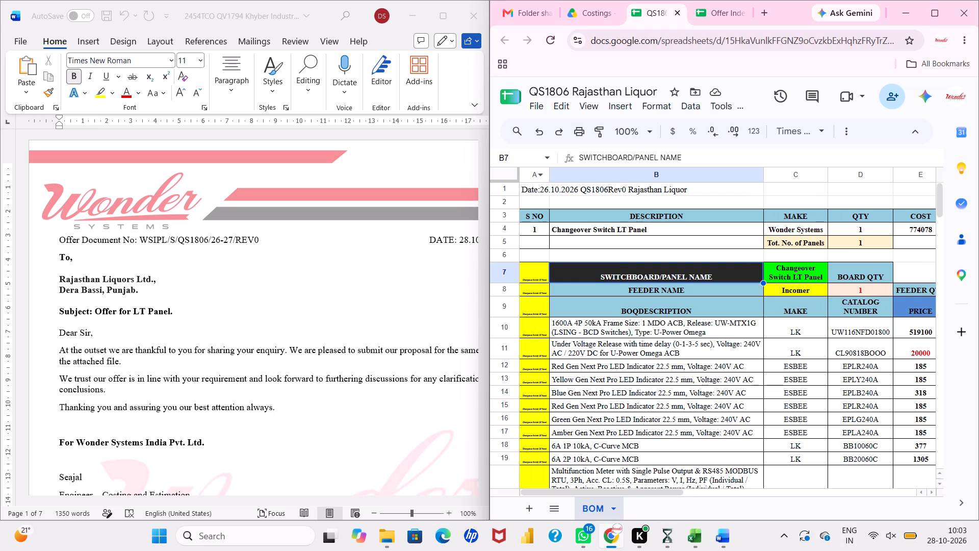
Make column A of the costing sheet's BOM slightly wider.
left_click(548, 178)
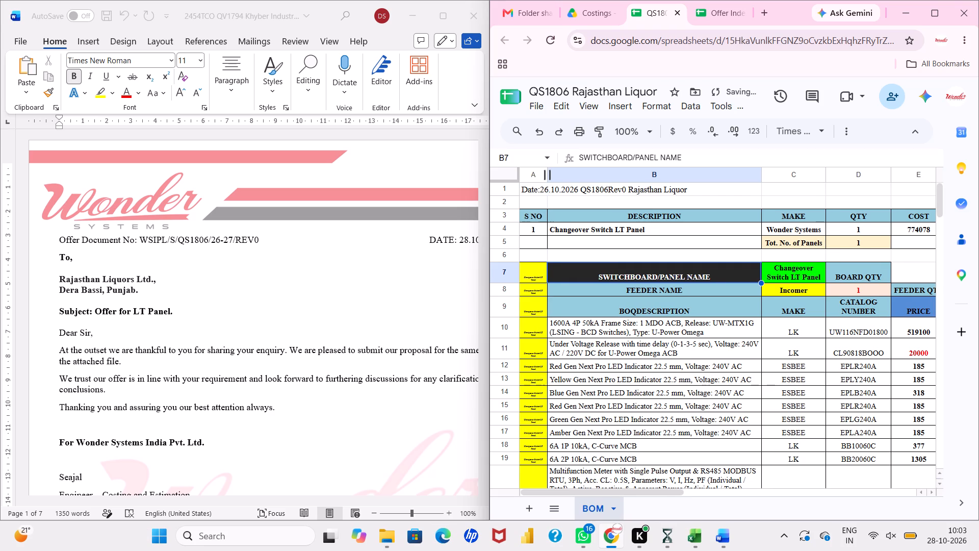
left_click(546, 178)
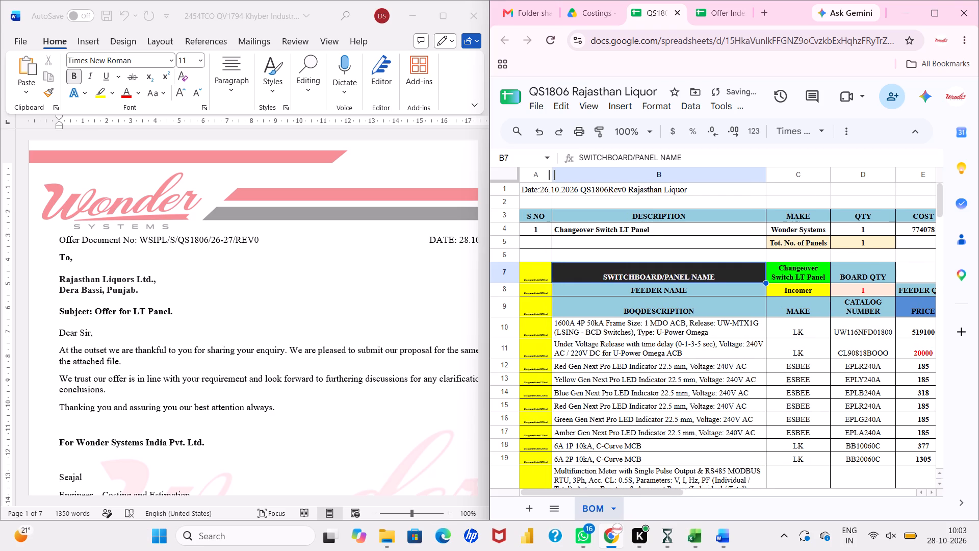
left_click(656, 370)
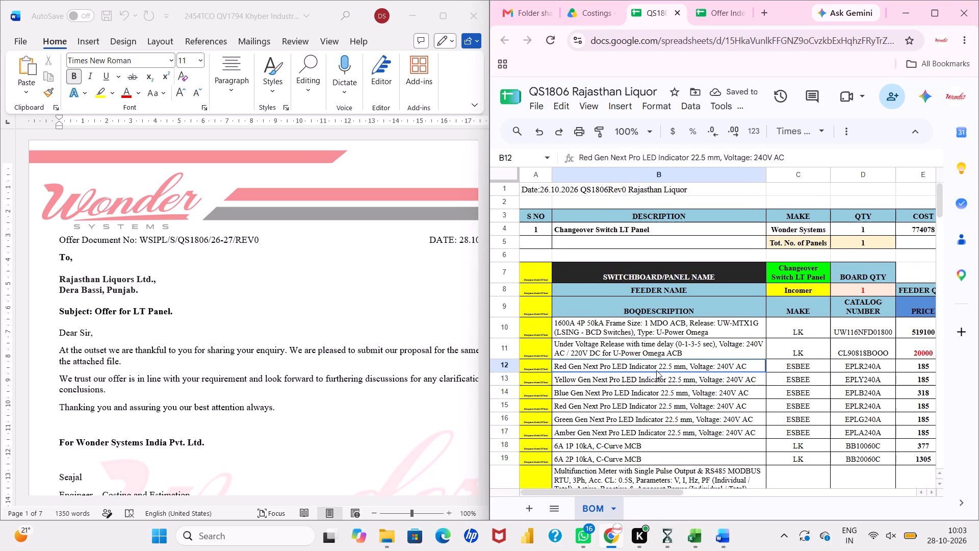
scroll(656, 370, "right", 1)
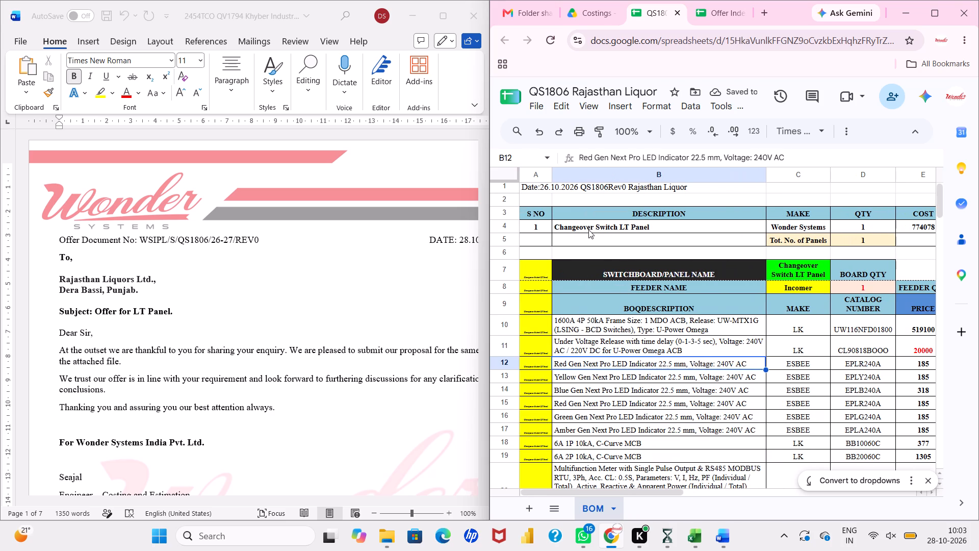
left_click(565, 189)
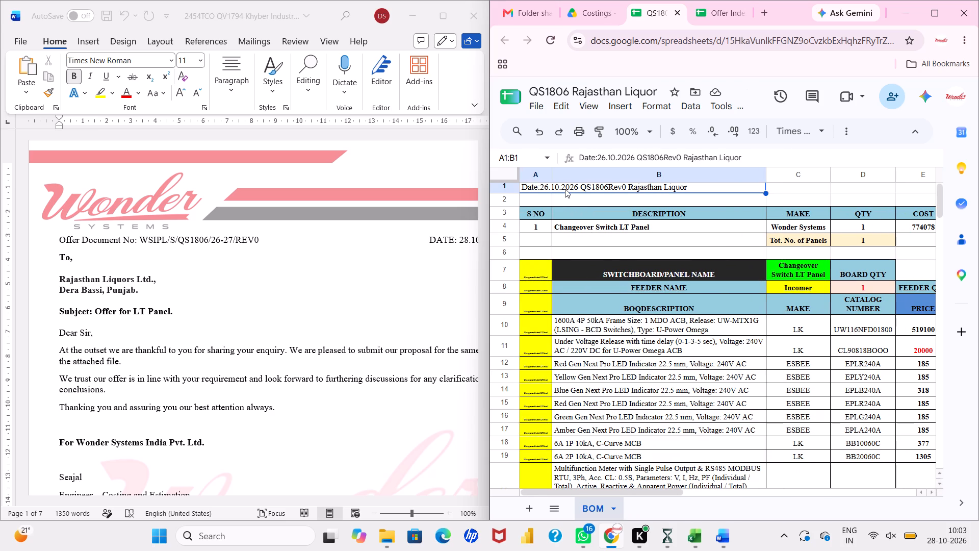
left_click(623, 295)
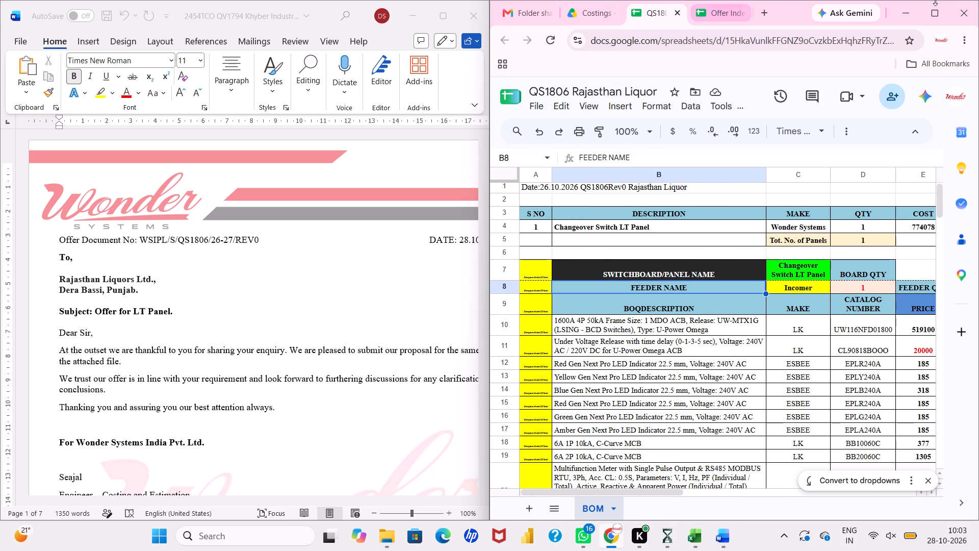
Switch to the Price_List.xlsm workbook in Excel and look through its BOM sheet, from the LT panels down to the meter box panels.
left_click(696, 529)
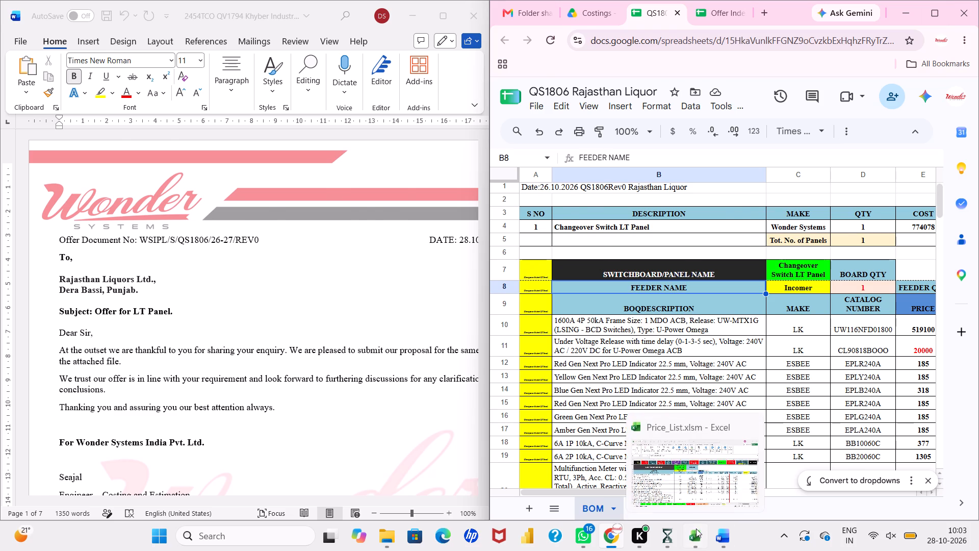
scroll(541, 348, "down", 6)
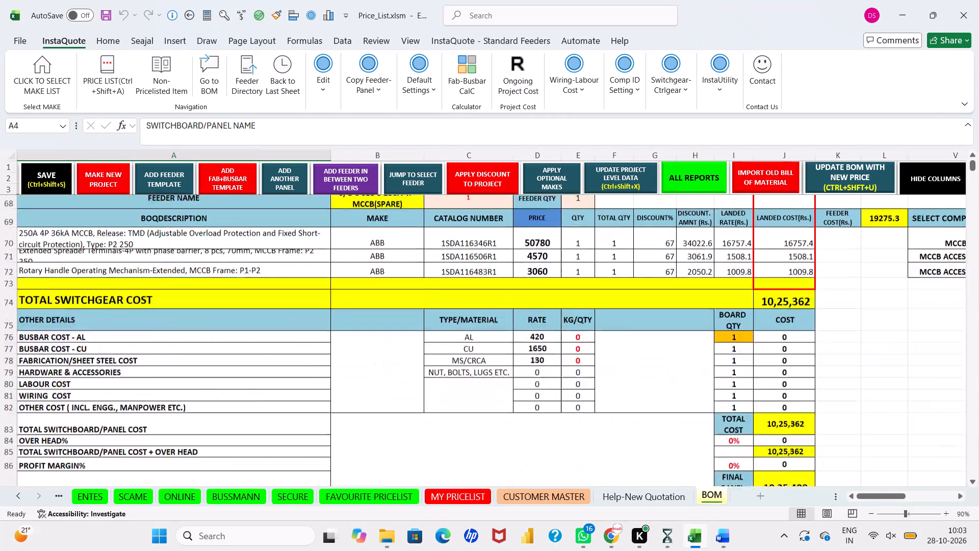
scroll(541, 348, "down", 9)
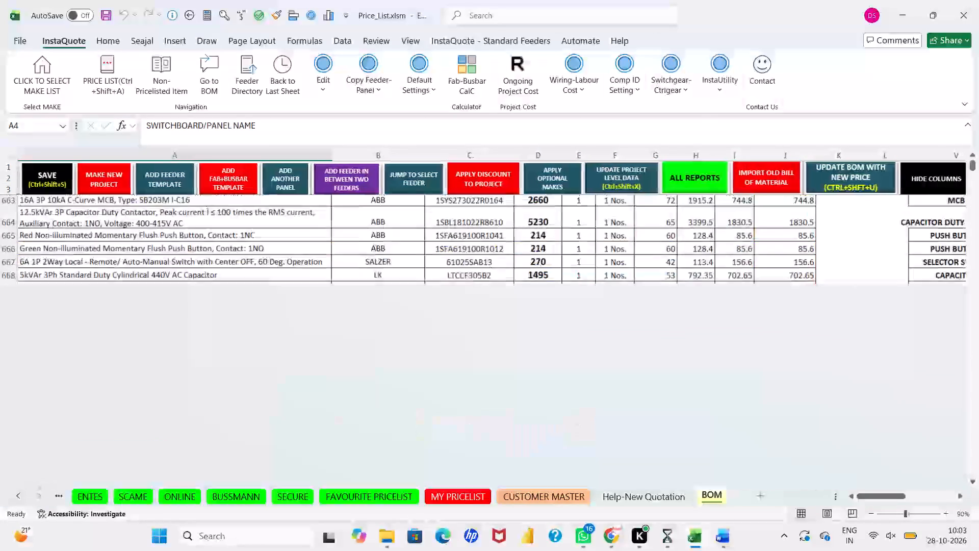
scroll(541, 348, "down", 6)
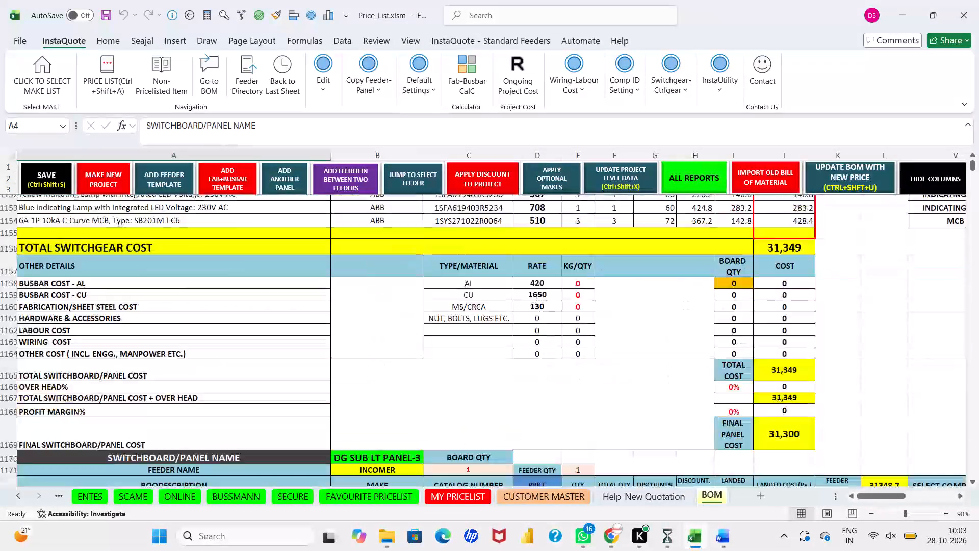
scroll(541, 348, "down", 2)
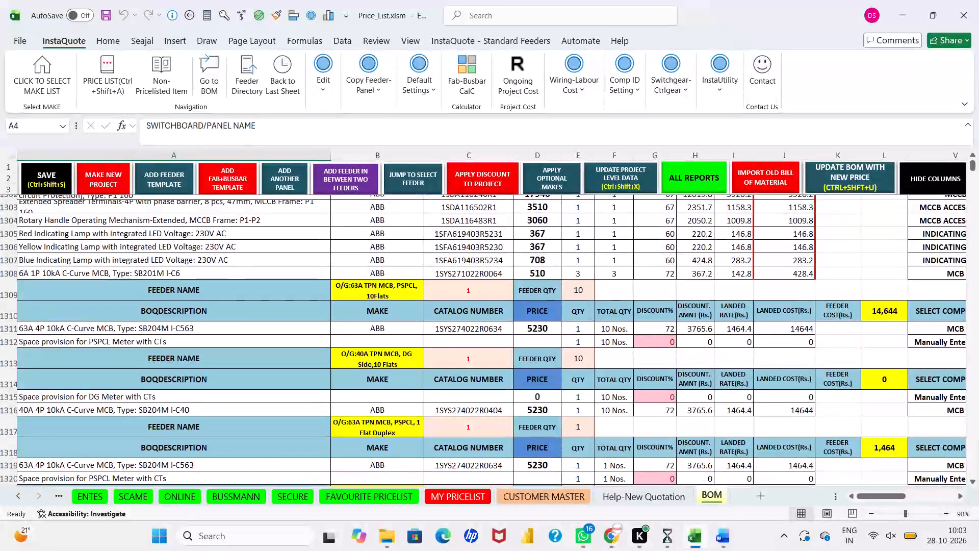
scroll(541, 348, "down", 2)
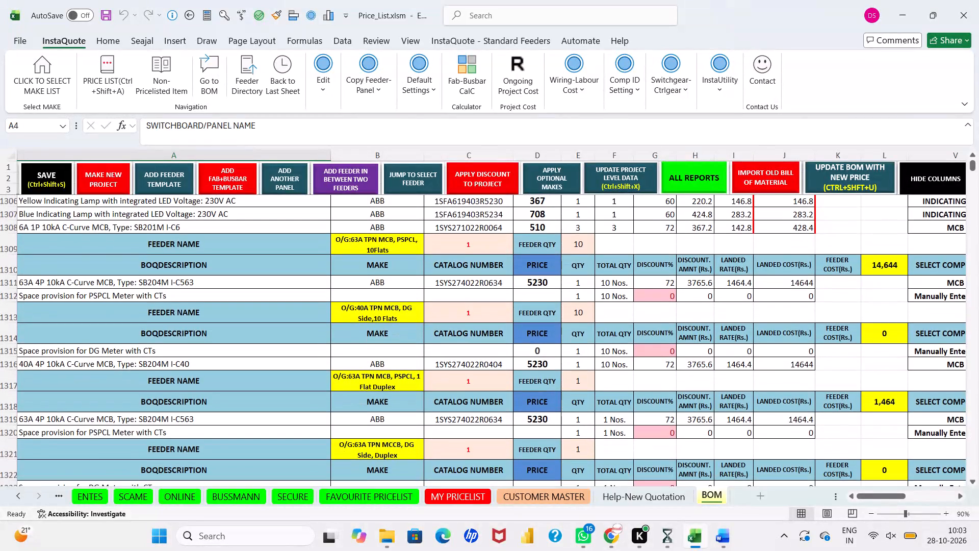
scroll(541, 348, "down", 2)
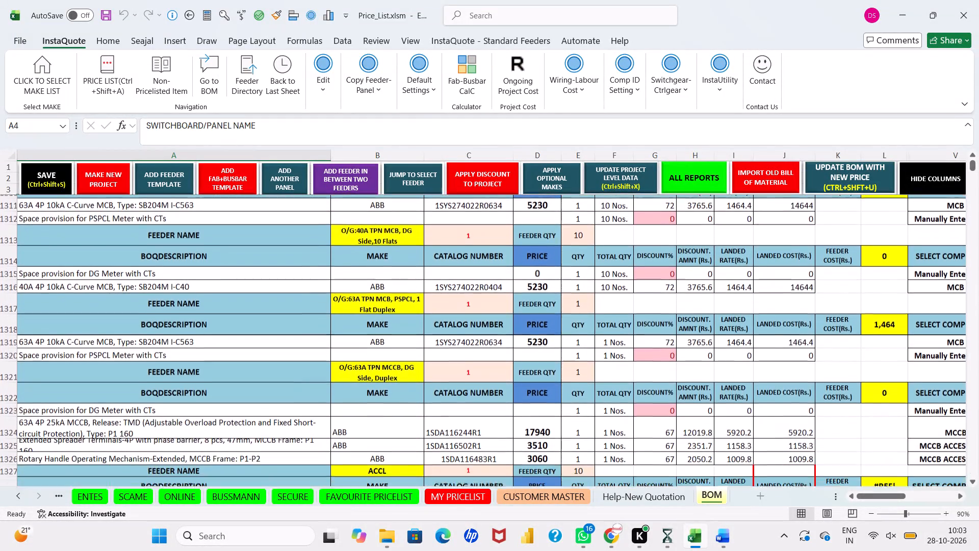
scroll(541, 348, "down", 3)
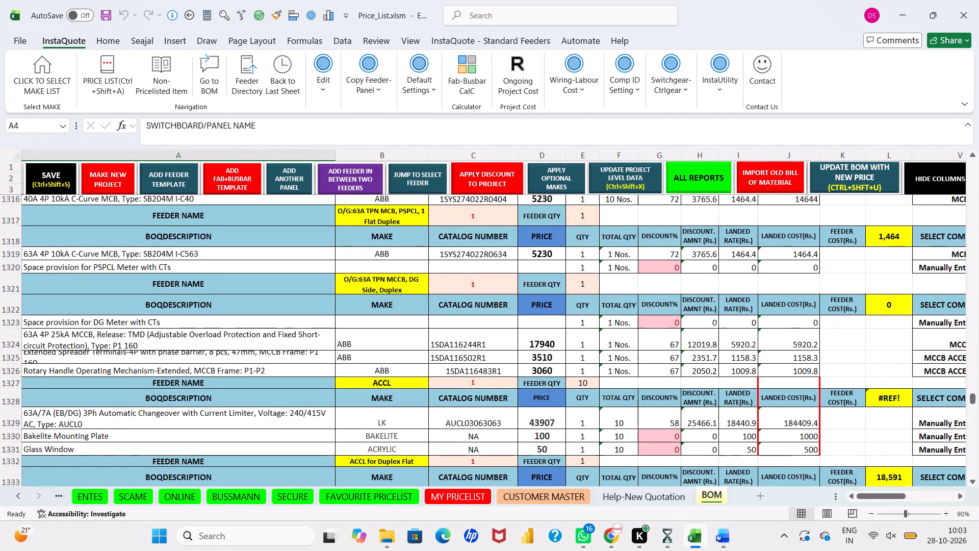
scroll(541, 348, "down", 3)
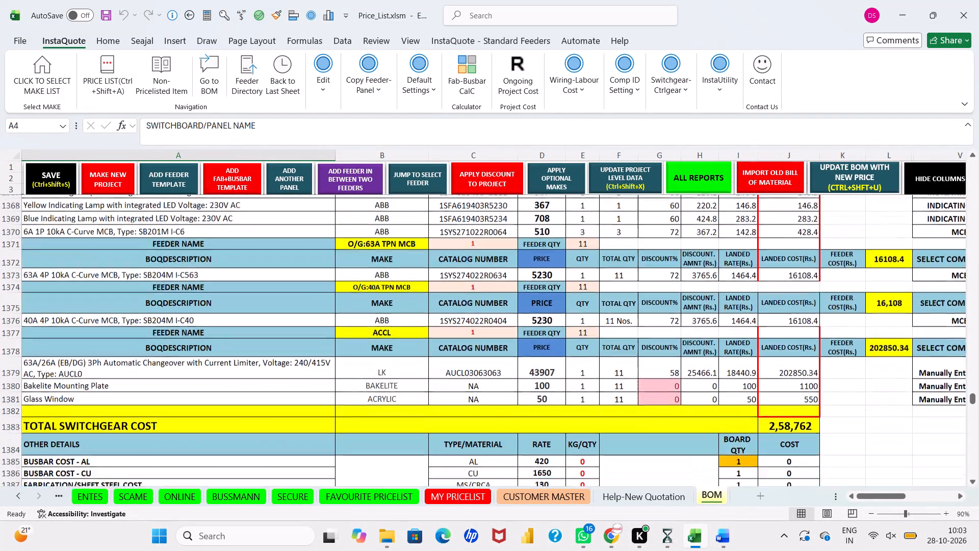
scroll(541, 348, "down", 5)
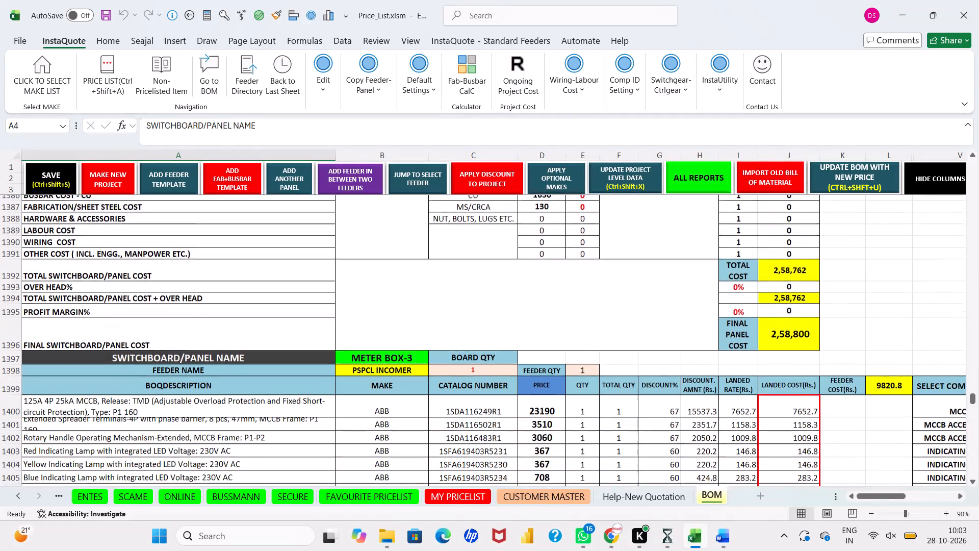
scroll(541, 348, "down", 3)
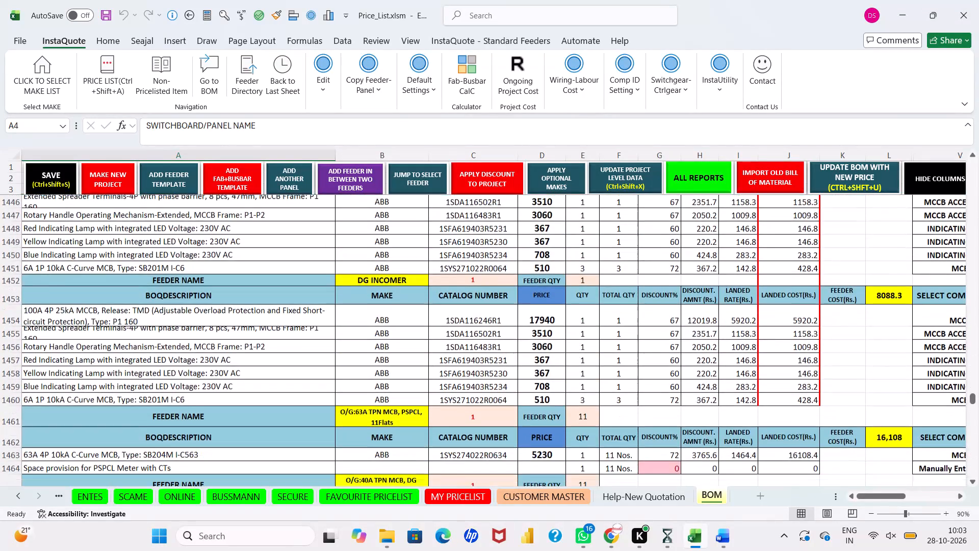
scroll(541, 348, "down", 2)
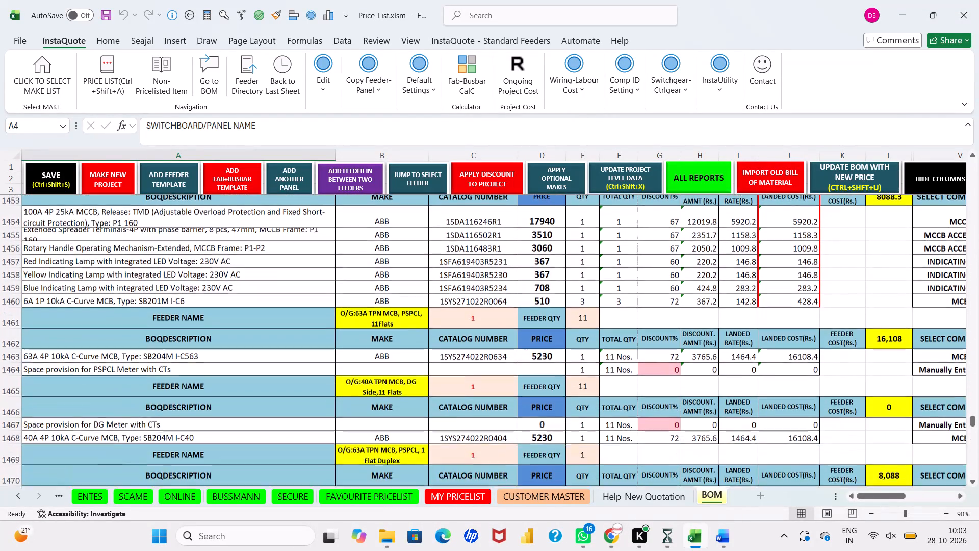
scroll(541, 348, "down", 4)
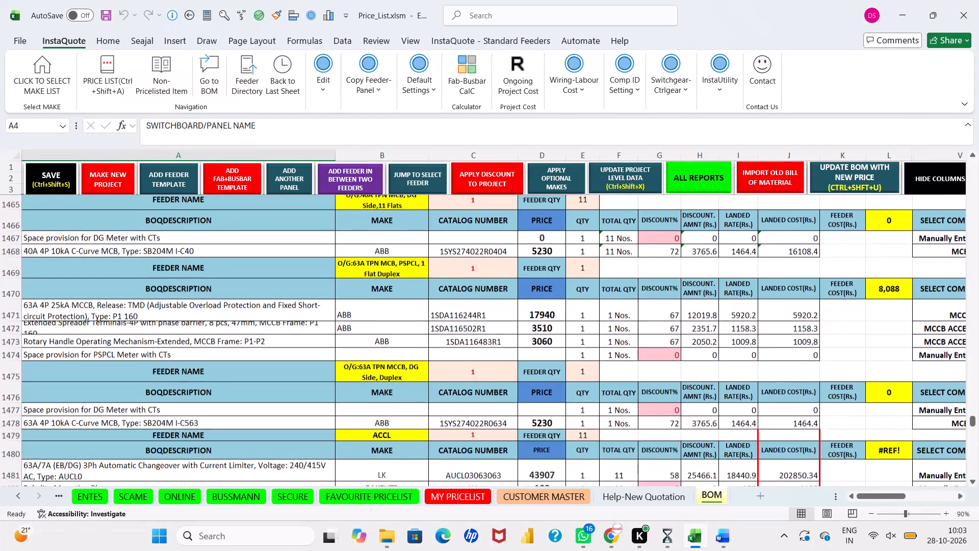
scroll(541, 348, "down", 2)
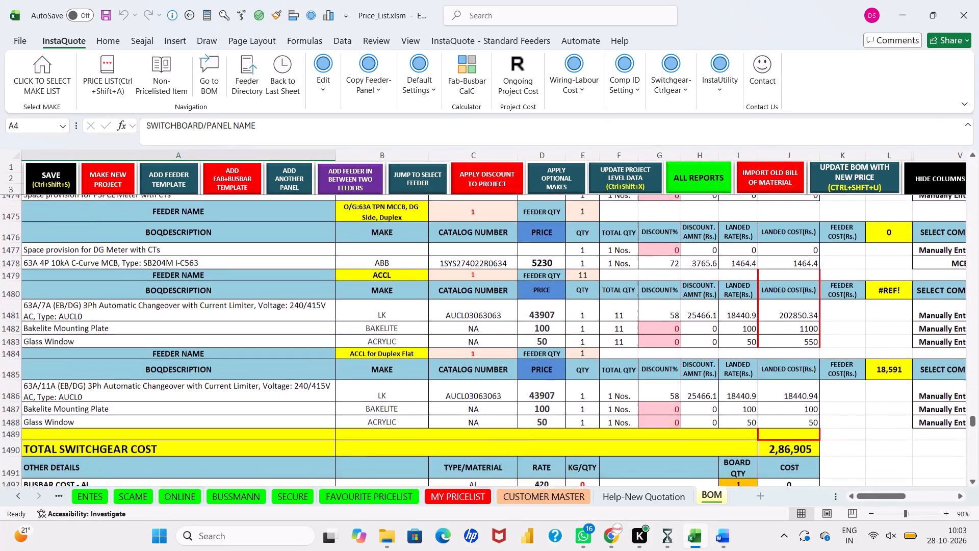
scroll(541, 348, "down", 2)
Examine the METER BOX-4 and METER BOX-5 BOM rows, comparing the incomers, flat feeders and duplex feeder names with their listed switchgear.
scroll(541, 348, "up", 1)
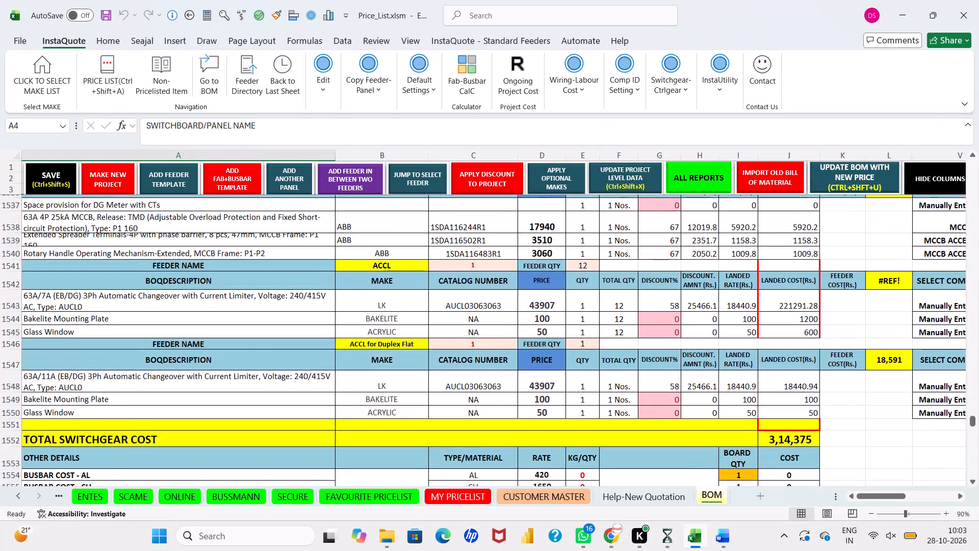
scroll(541, 348, "up", 2)
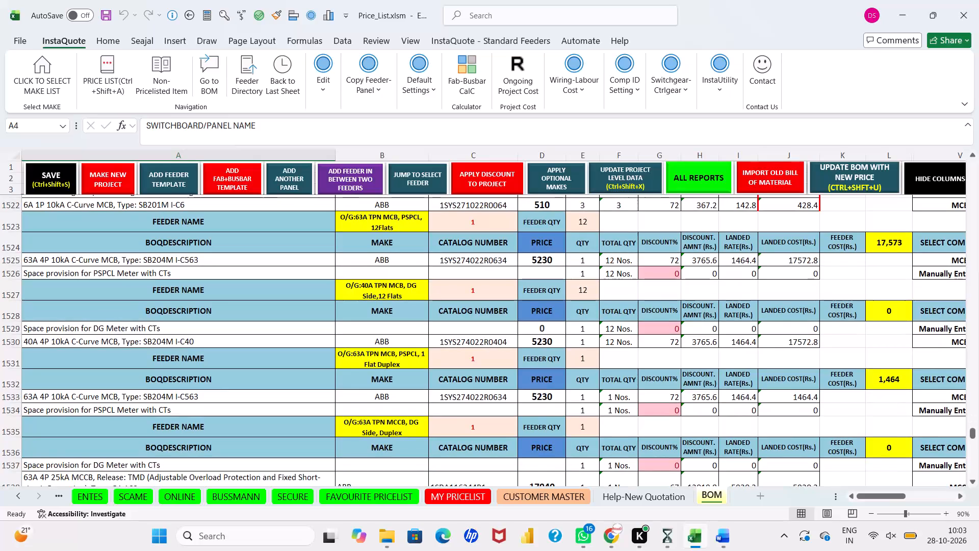
scroll(541, 348, "up", 3)
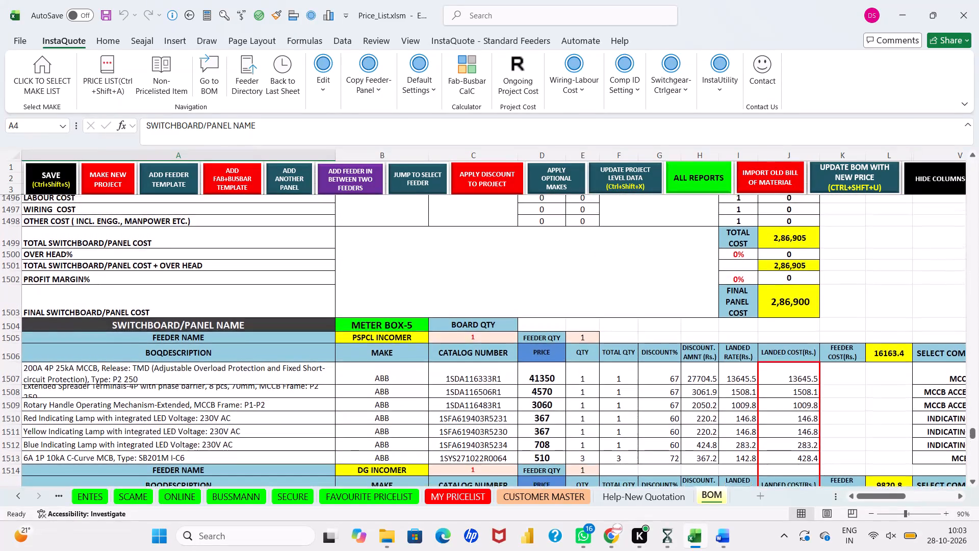
scroll(541, 348, "up", 4)
scroll(541, 348, "down", 1)
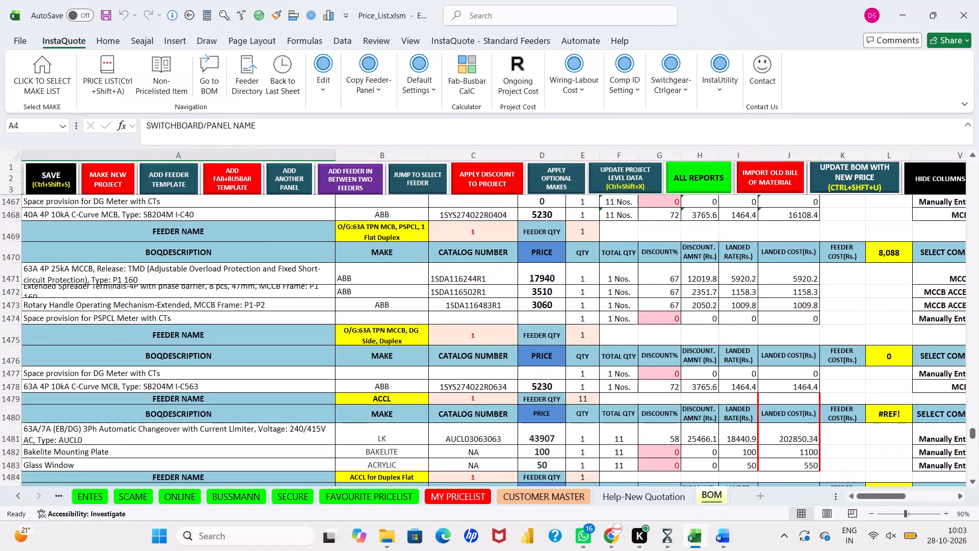
scroll(541, 348, "down", 2)
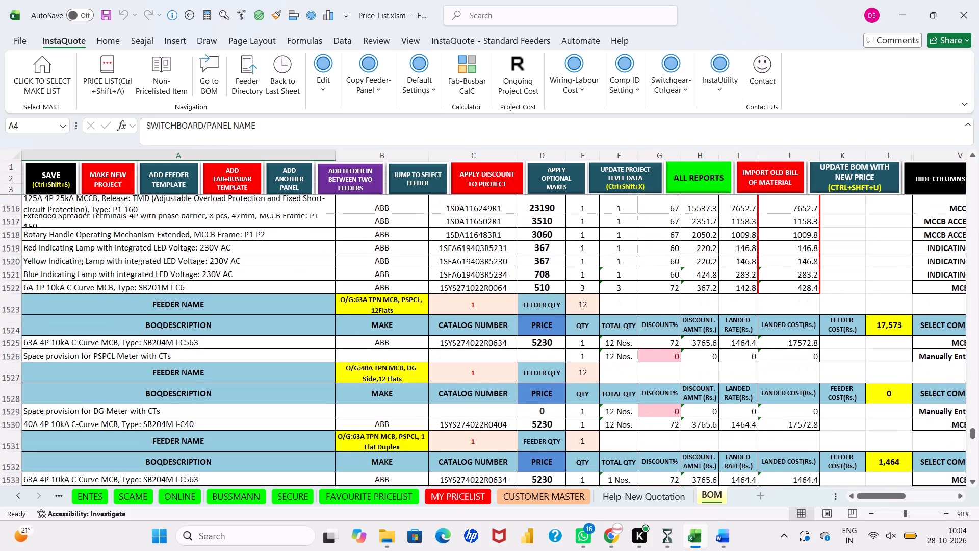
scroll(541, 348, "up", 6)
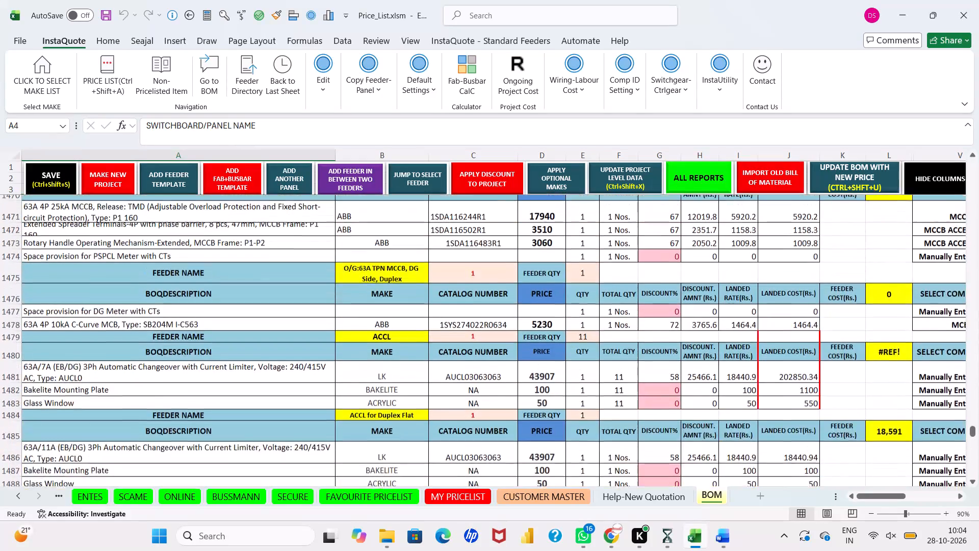
scroll(541, 348, "up", 2)
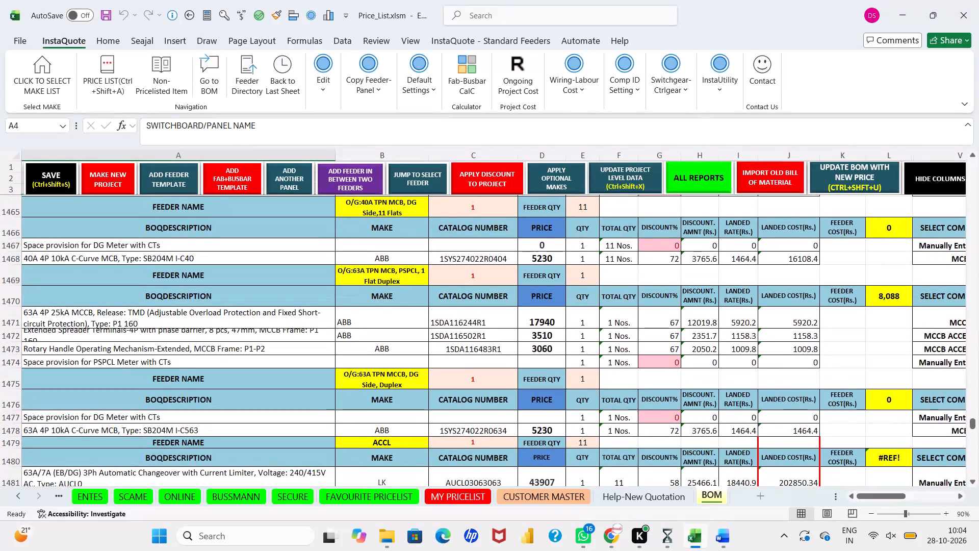
left_click(408, 275)
scroll(408, 275, "up", 3)
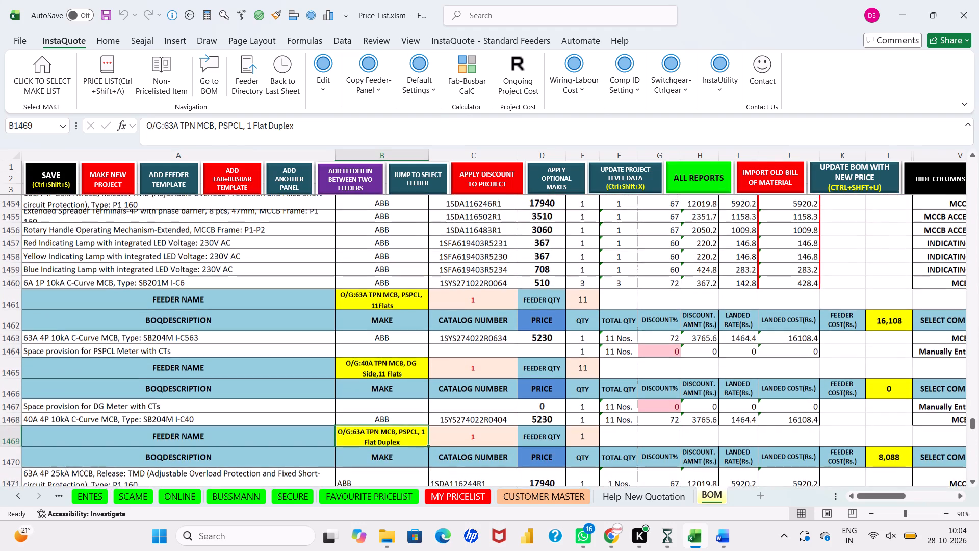
scroll(408, 275, "up", 4)
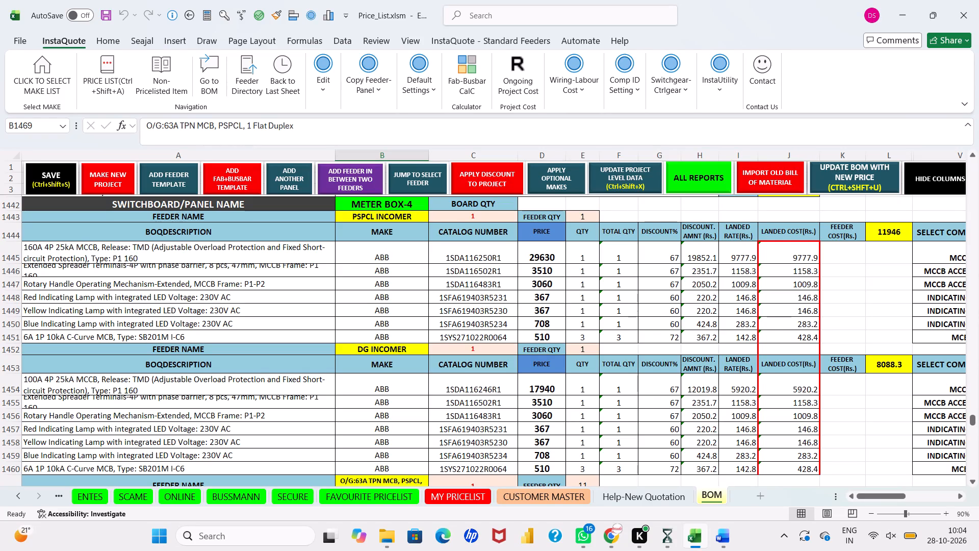
scroll(399, 309, "down", 2)
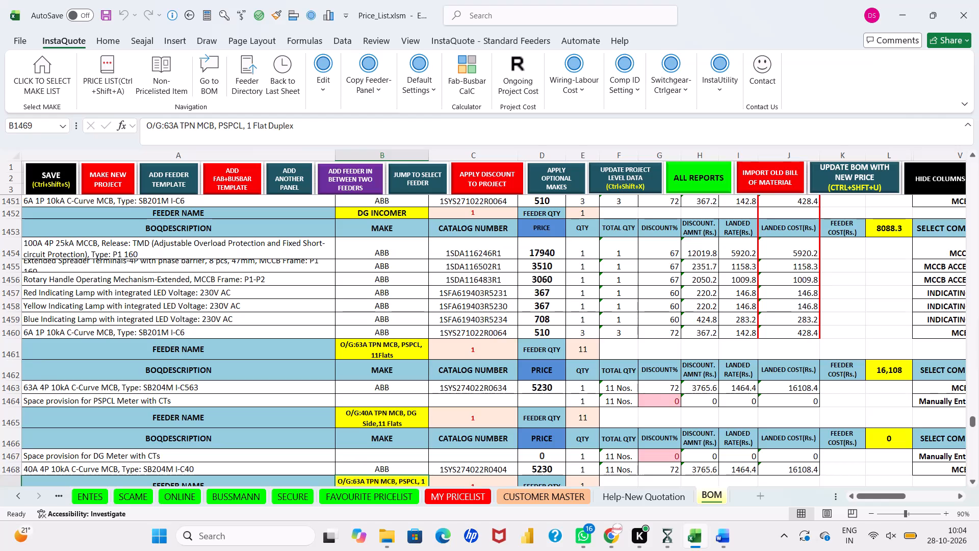
scroll(399, 309, "down", 1)
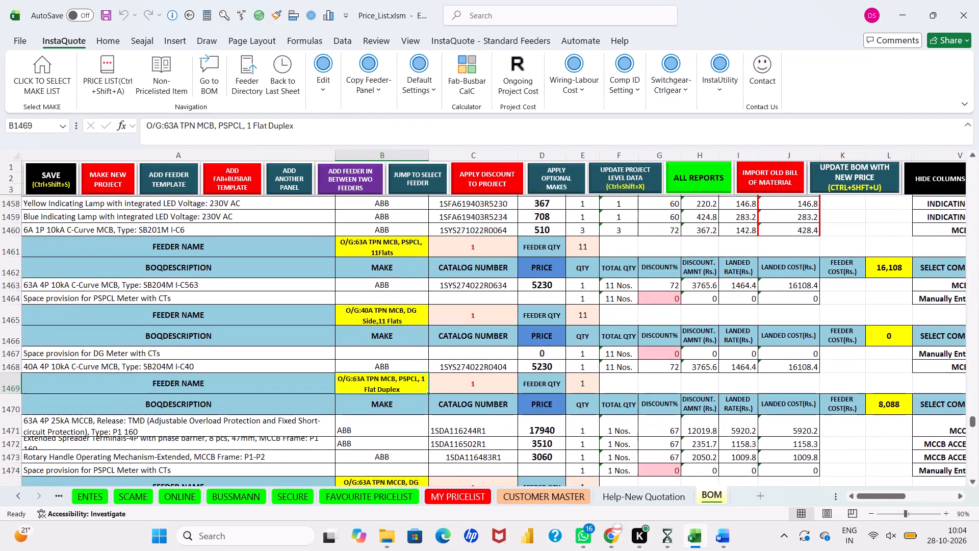
scroll(399, 309, "down", 1)
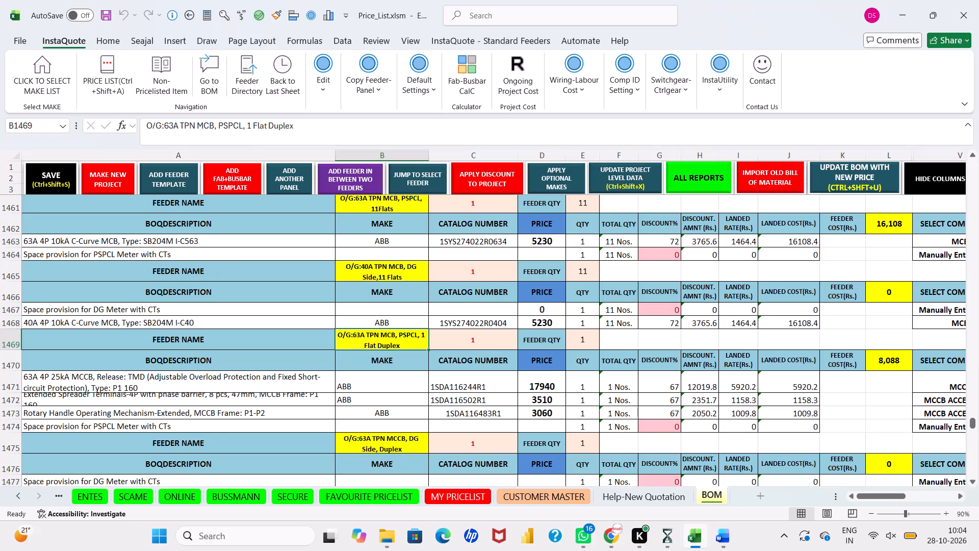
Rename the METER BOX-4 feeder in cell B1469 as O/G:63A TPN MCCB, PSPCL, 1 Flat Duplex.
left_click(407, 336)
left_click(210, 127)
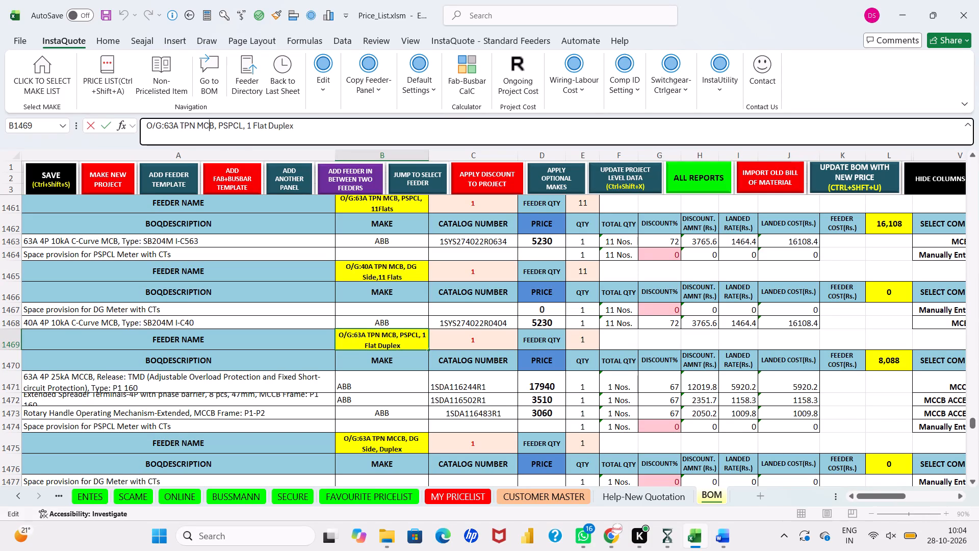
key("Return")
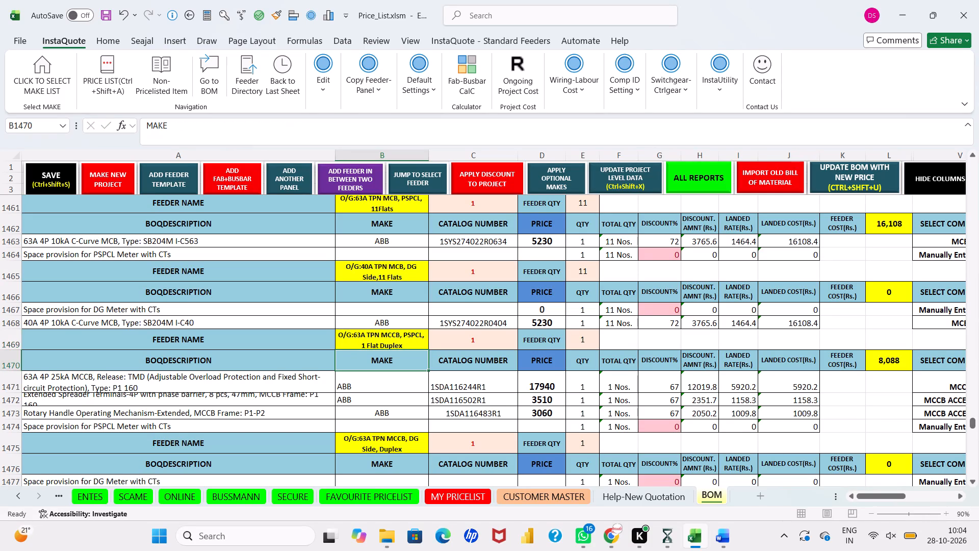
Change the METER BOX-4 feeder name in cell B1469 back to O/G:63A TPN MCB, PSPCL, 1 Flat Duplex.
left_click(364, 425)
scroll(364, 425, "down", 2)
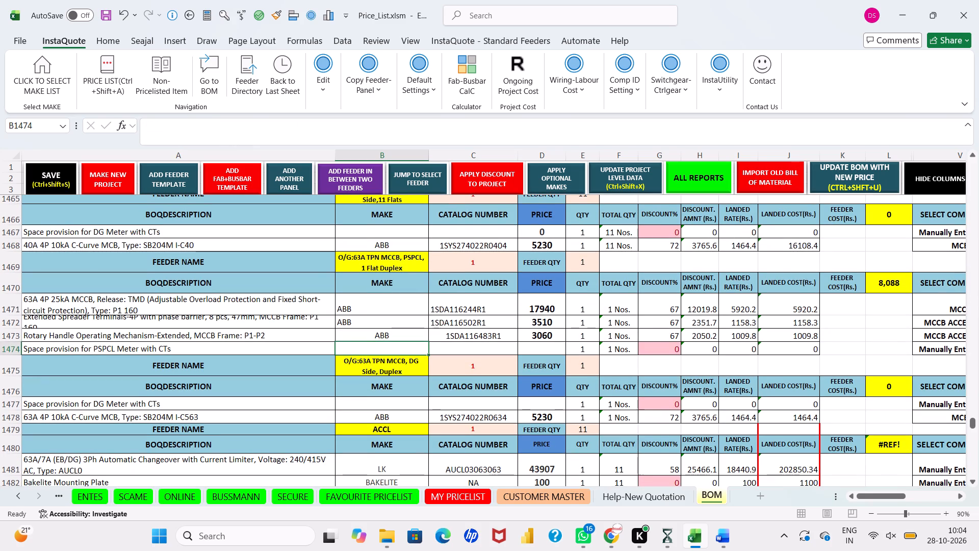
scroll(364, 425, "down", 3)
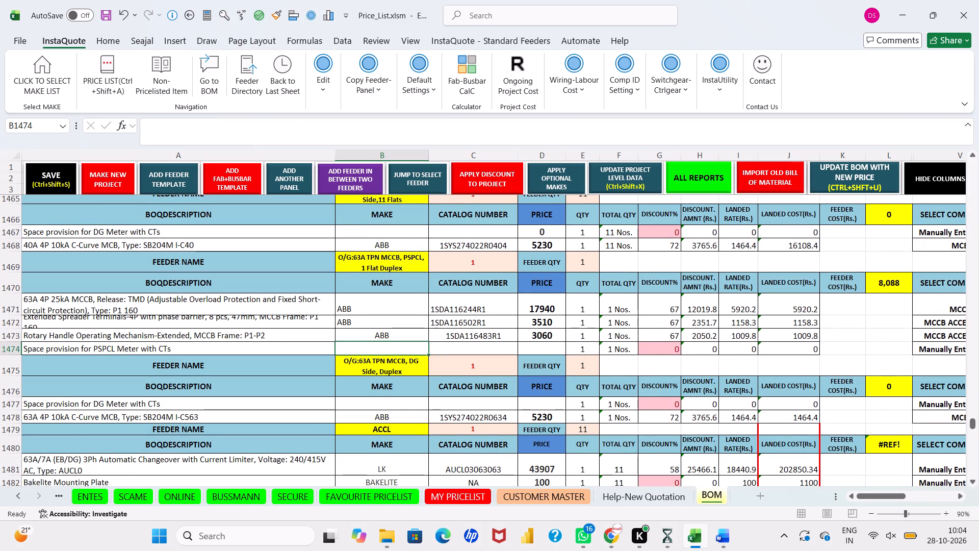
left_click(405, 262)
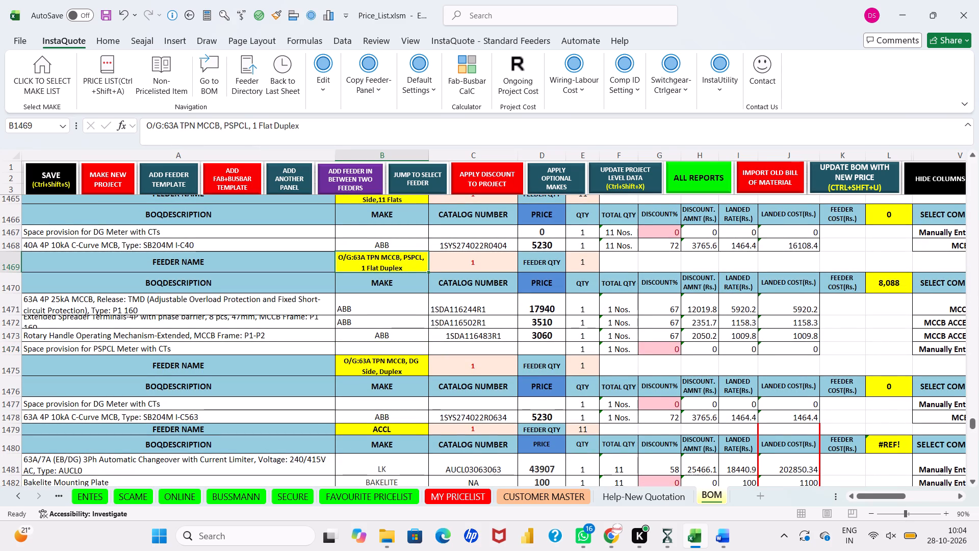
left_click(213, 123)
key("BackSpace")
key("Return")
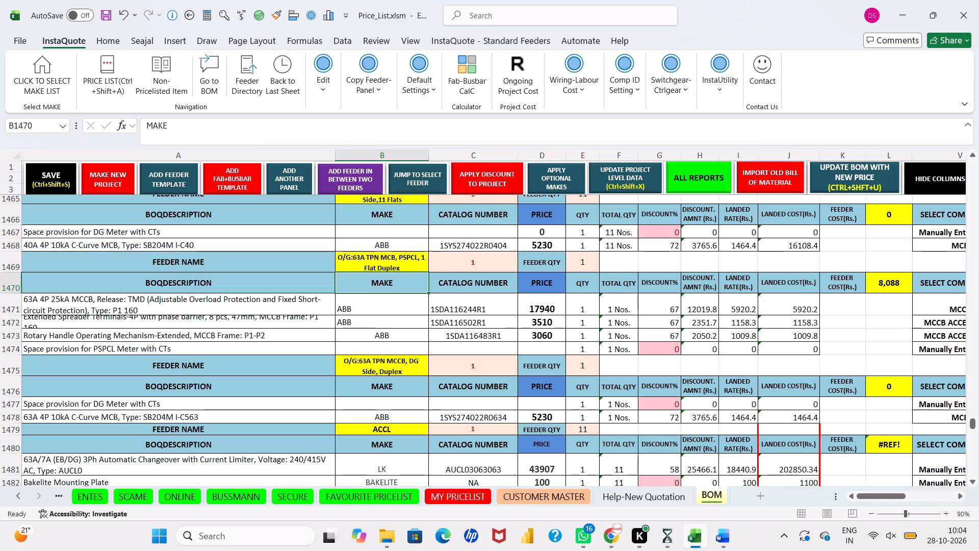
Examine the METER BOX-4 rows of the BOM, from the duplex feeder back up to the PSPCL and DG incomers.
scroll(317, 312, "up", 2)
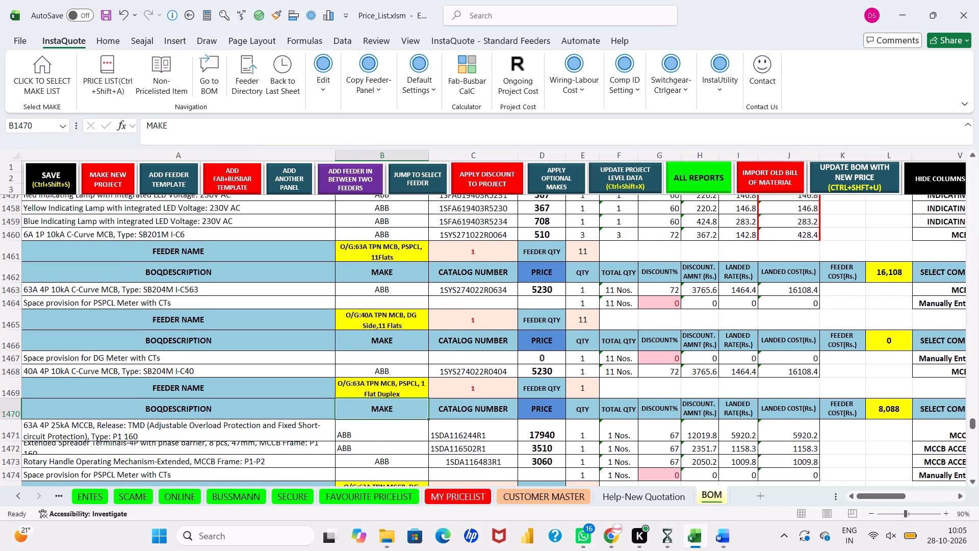
scroll(317, 312, "up", 3)
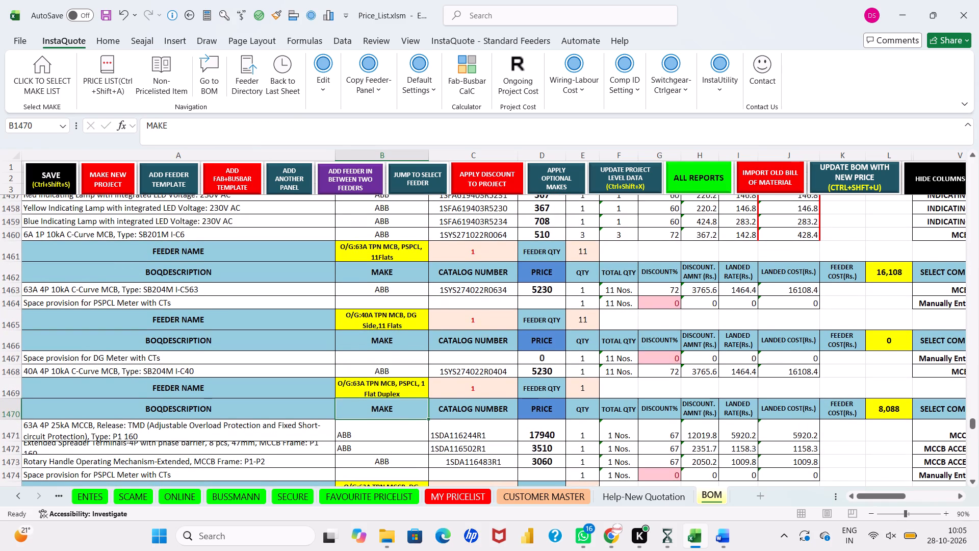
scroll(317, 312, "up", 3)
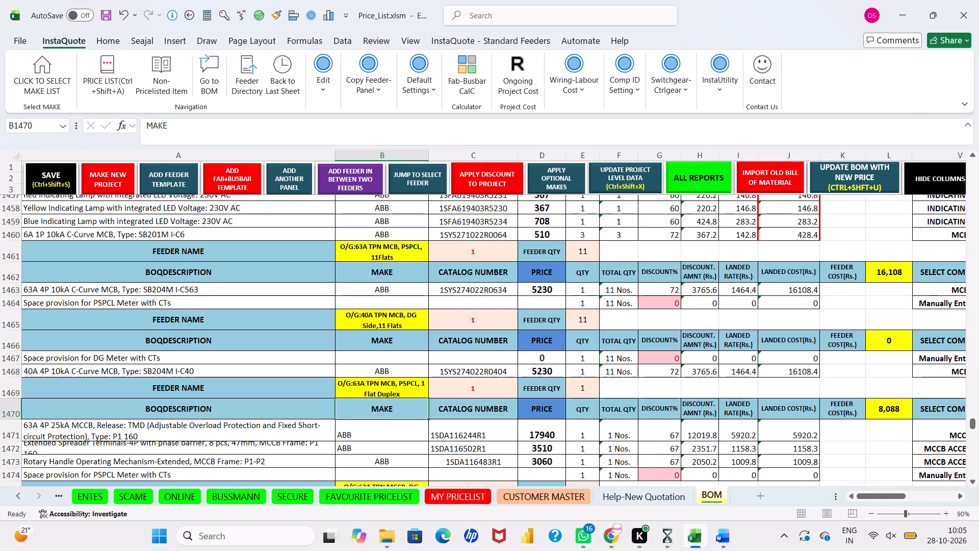
scroll(317, 312, "up", 3)
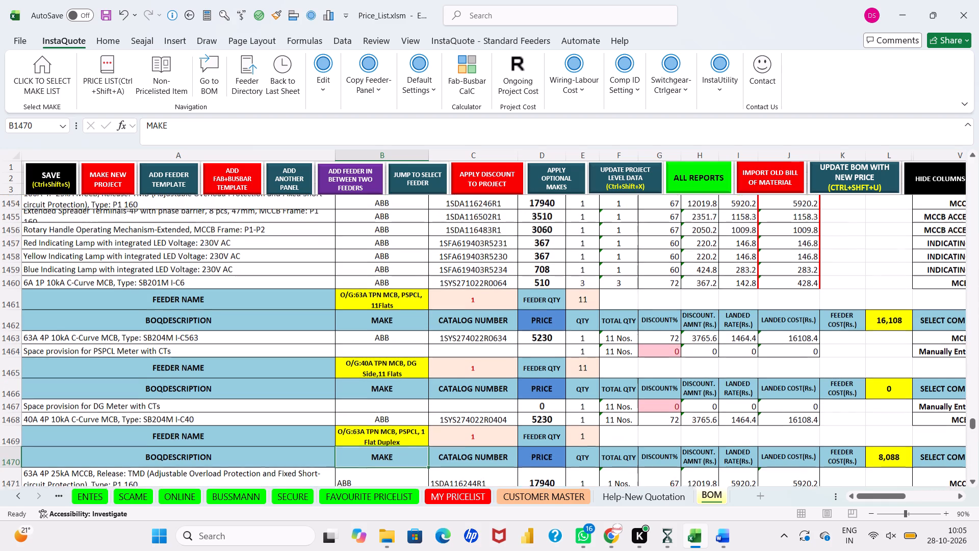
scroll(317, 312, "up", 2)
scroll(317, 312, "down", 1)
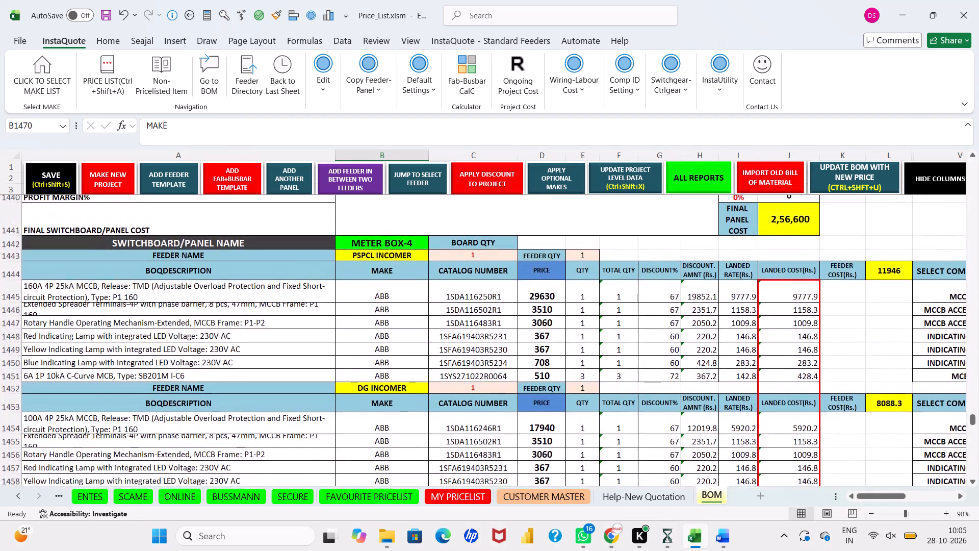
scroll(317, 312, "down", 1)
Examine the METER BOX-1 rows of the BOM, checking its incomers, flat feeders and duplex feeders against their listed switchgear.
scroll(317, 312, "up", 3)
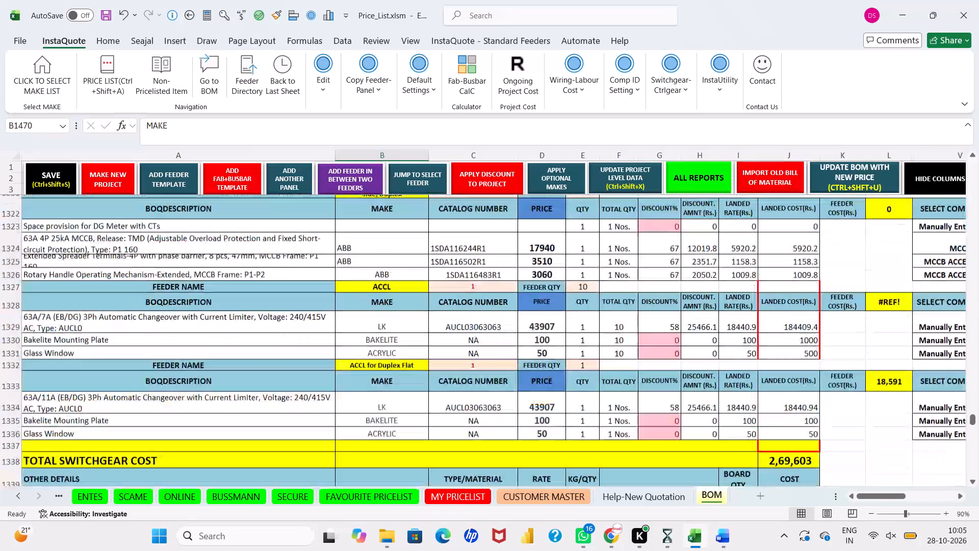
scroll(317, 312, "up", 3)
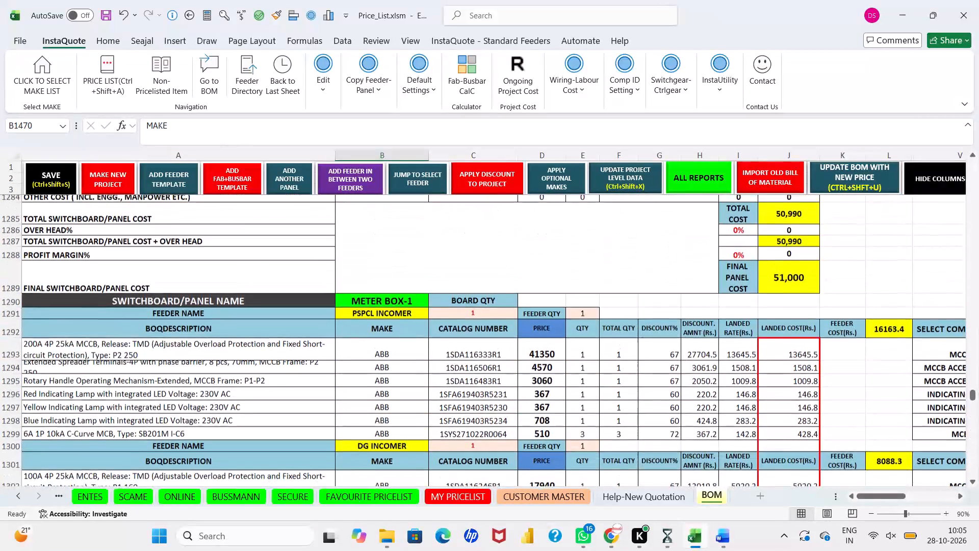
scroll(317, 312, "down", 3)
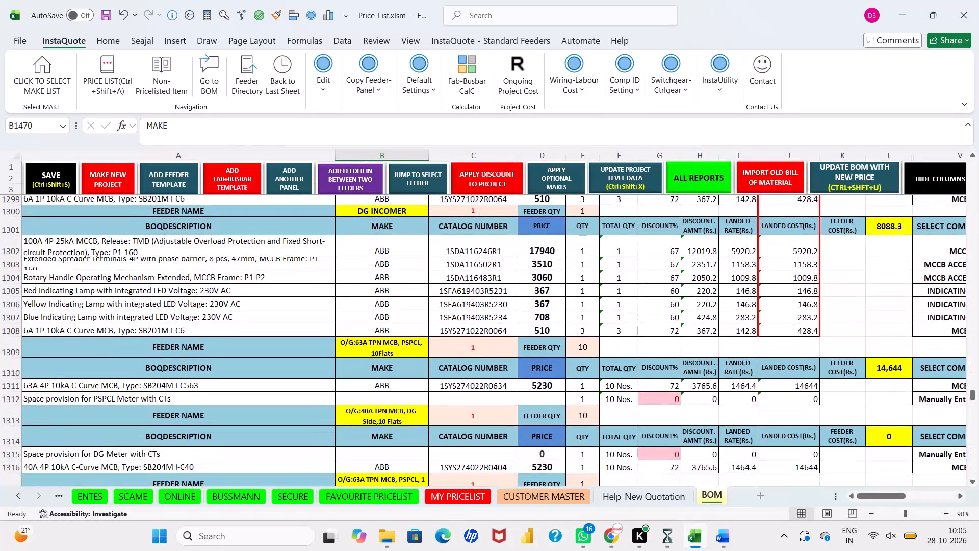
scroll(317, 312, "down", 1)
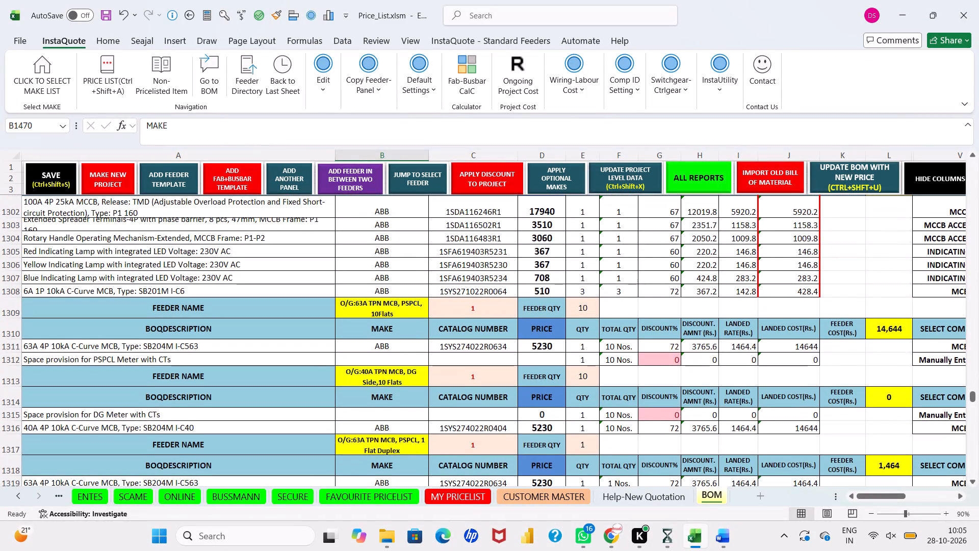
scroll(317, 312, "down", 3)
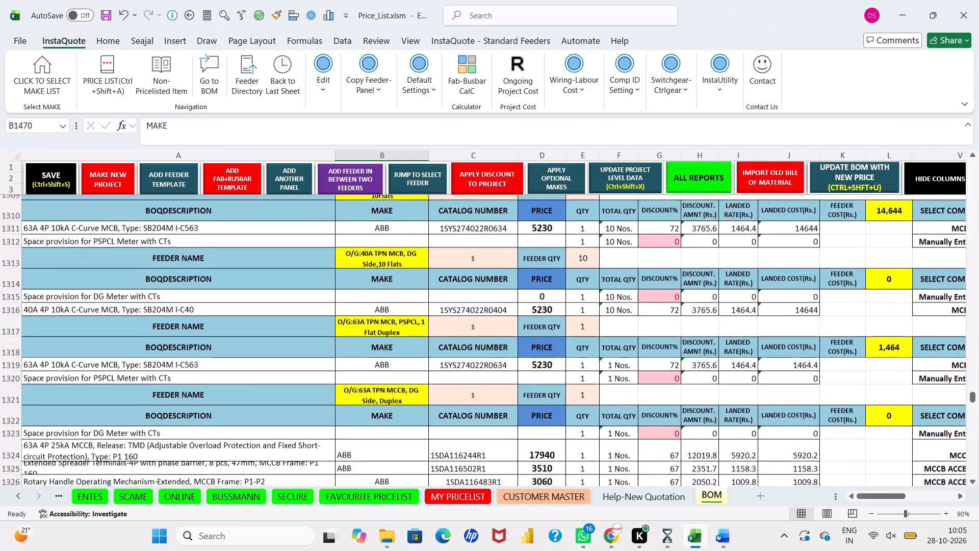
scroll(317, 312, "down", 1)
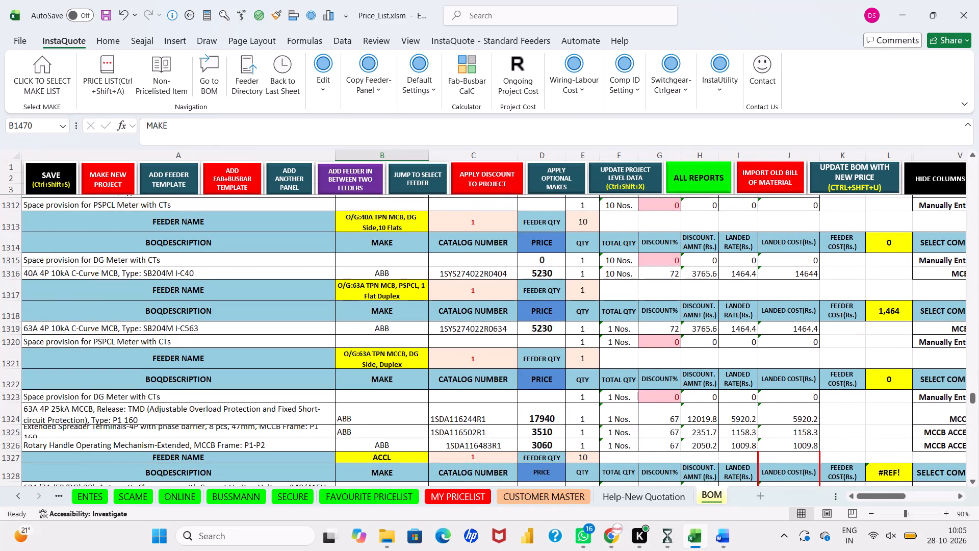
Switch to File Explorer, search Downloads for PANEL BOQ, and open the PANELS BOQ .xlsx workbook in a maximized window.
left_click(385, 537)
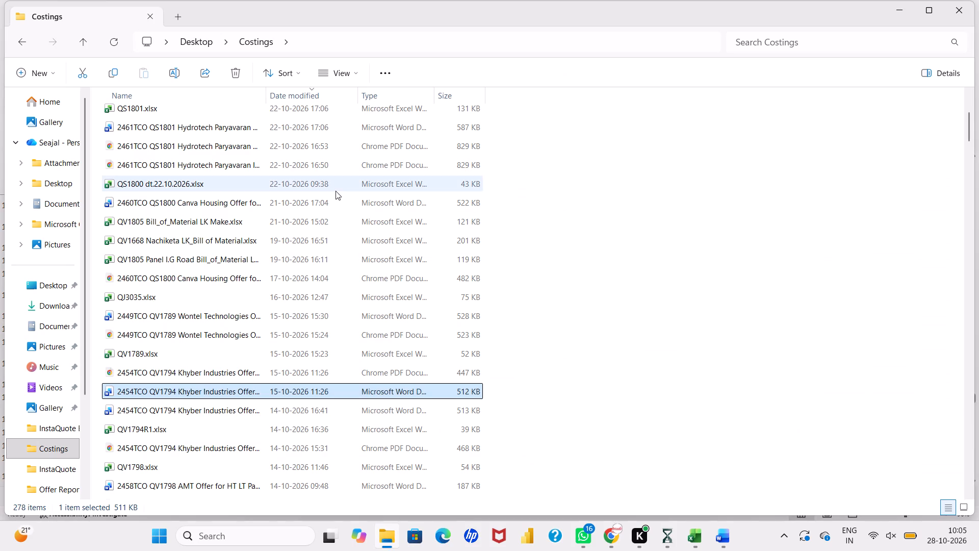
double_click(53, 300)
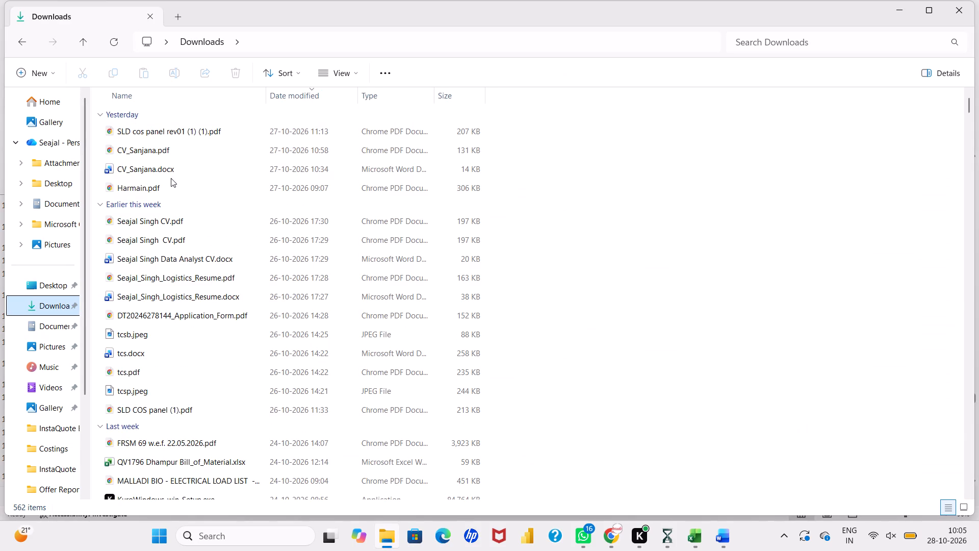
left_click(775, 40)
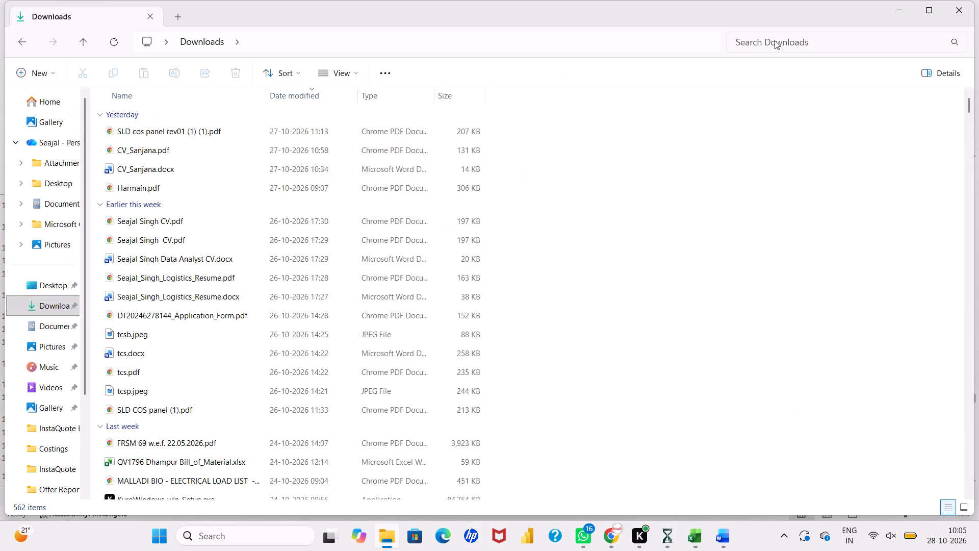
type("PANEL")
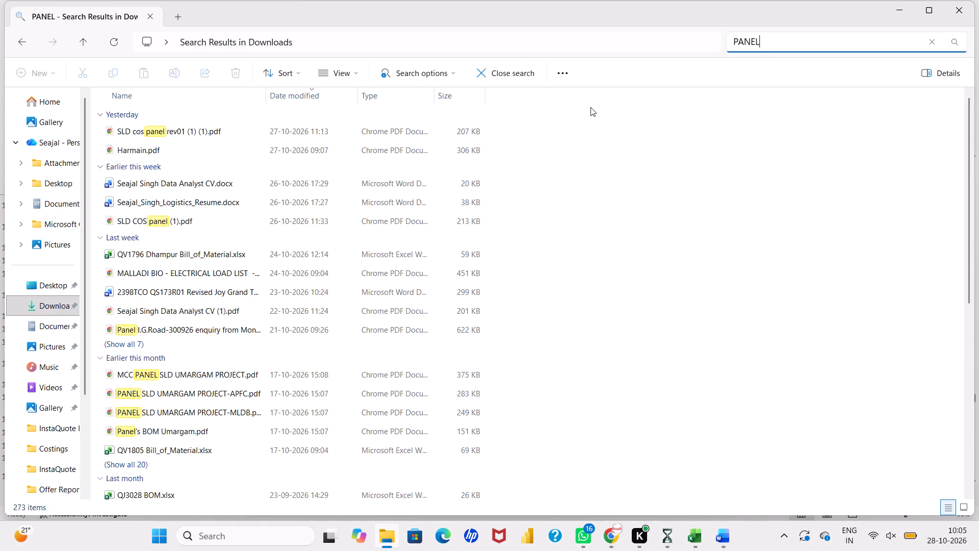
key("space")
type("BOQ")
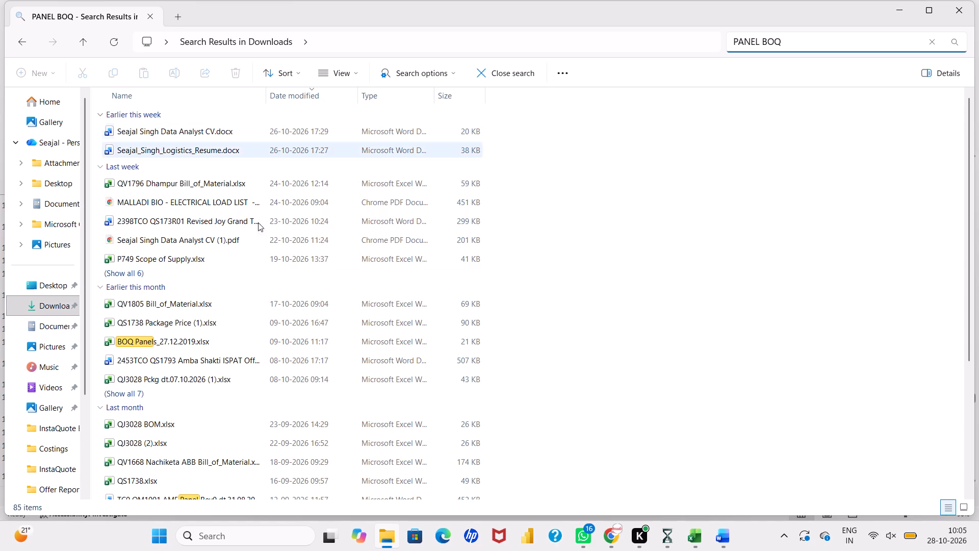
scroll(231, 337, "down", 3)
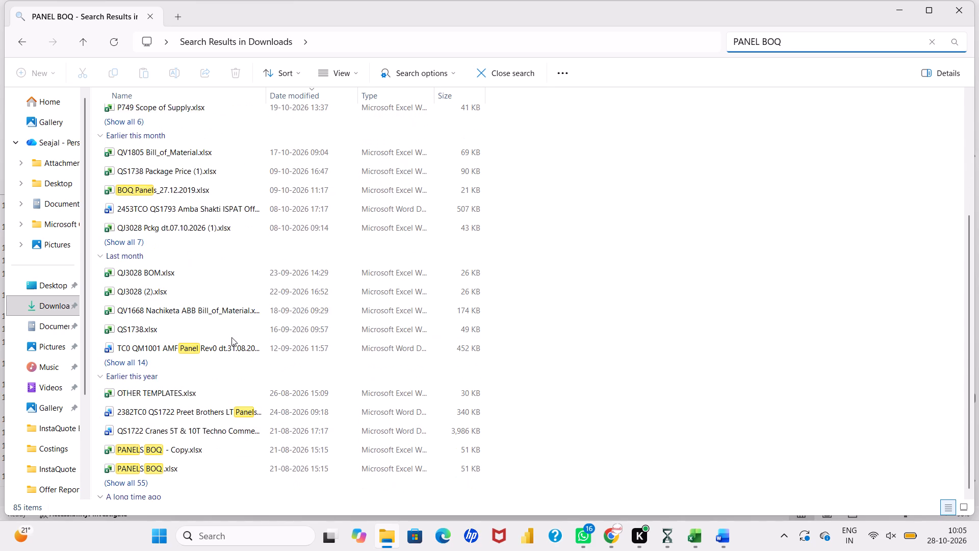
scroll(231, 337, "down", 1)
double_click(183, 443)
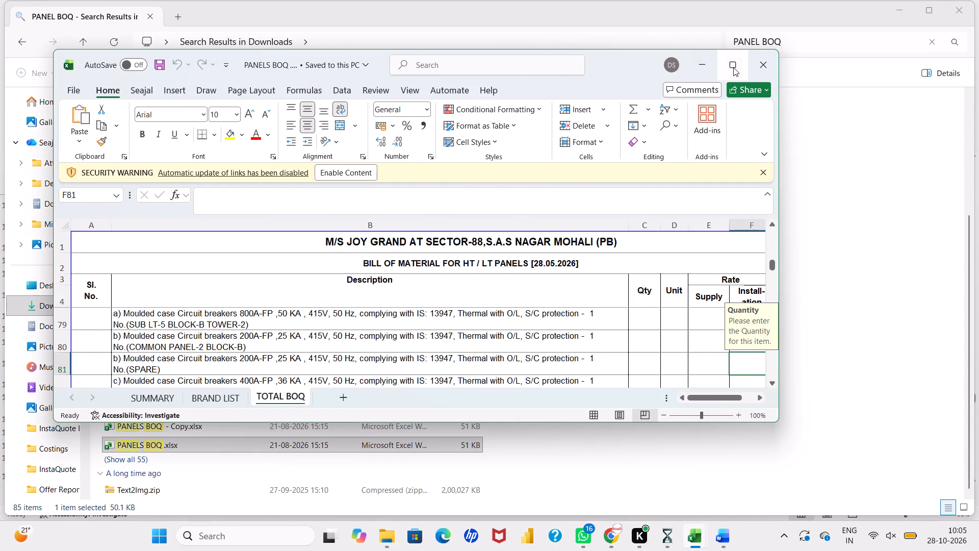
left_click(733, 67)
Look through the TOTAL BOQ sheet for the METER BOXES section and read its PSPCL and DG meter compartment requirements.
scroll(693, 311, "down", 6)
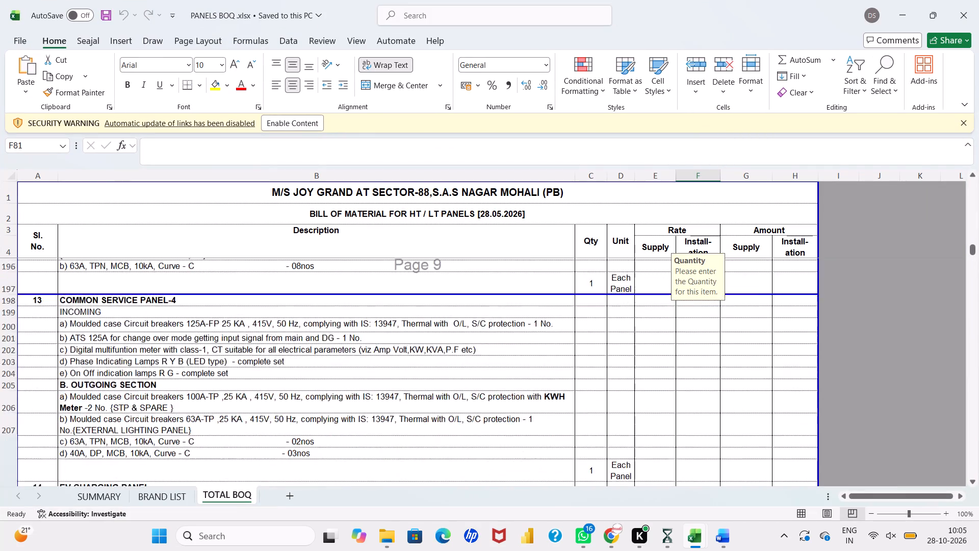
scroll(693, 311, "down", 9)
scroll(693, 311, "up", 1)
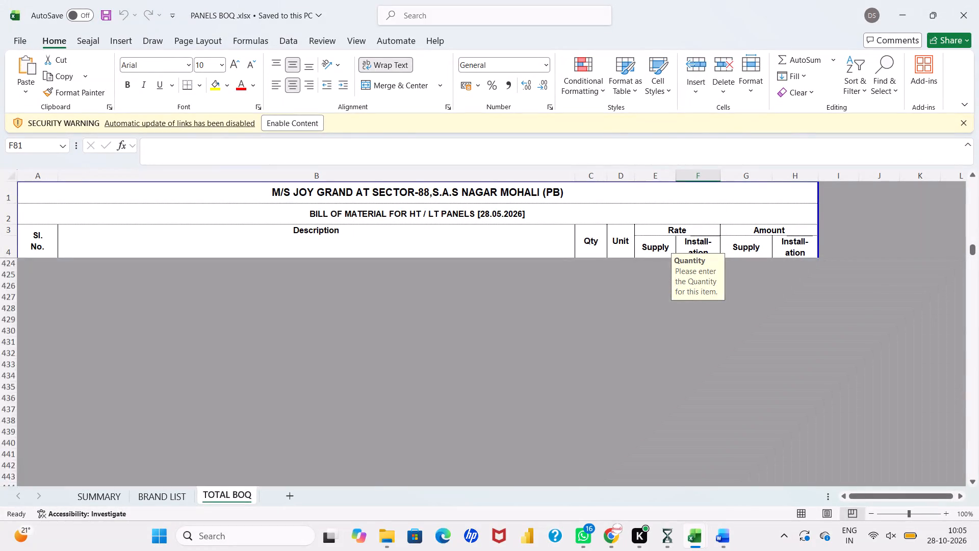
scroll(693, 311, "up", 2)
scroll(693, 311, "down", 4)
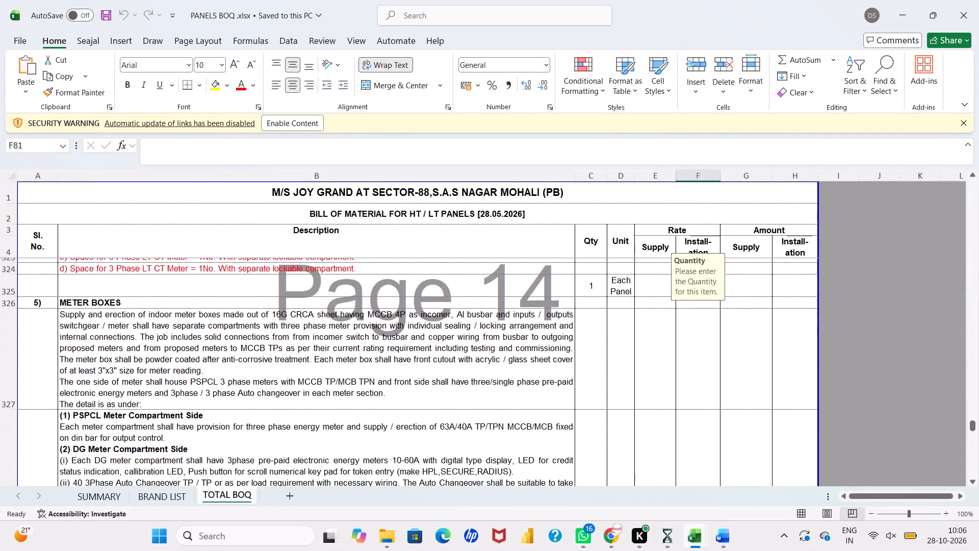
scroll(693, 311, "down", 2)
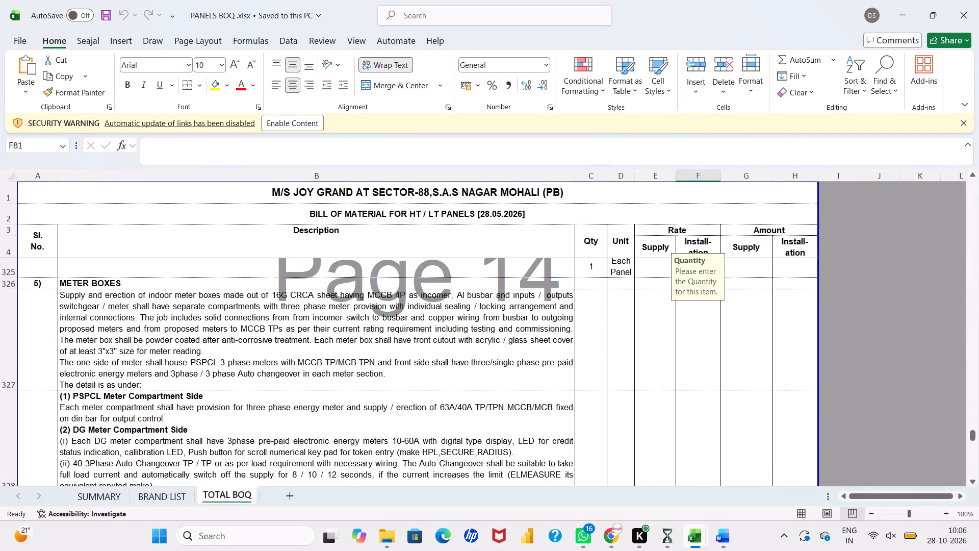
scroll(693, 311, "down", 1)
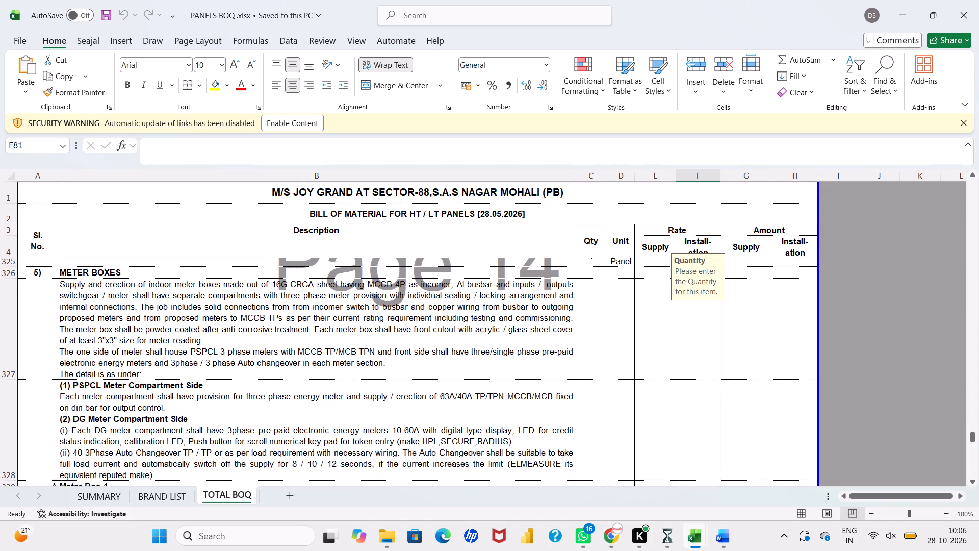
scroll(635, 384, "down", 1)
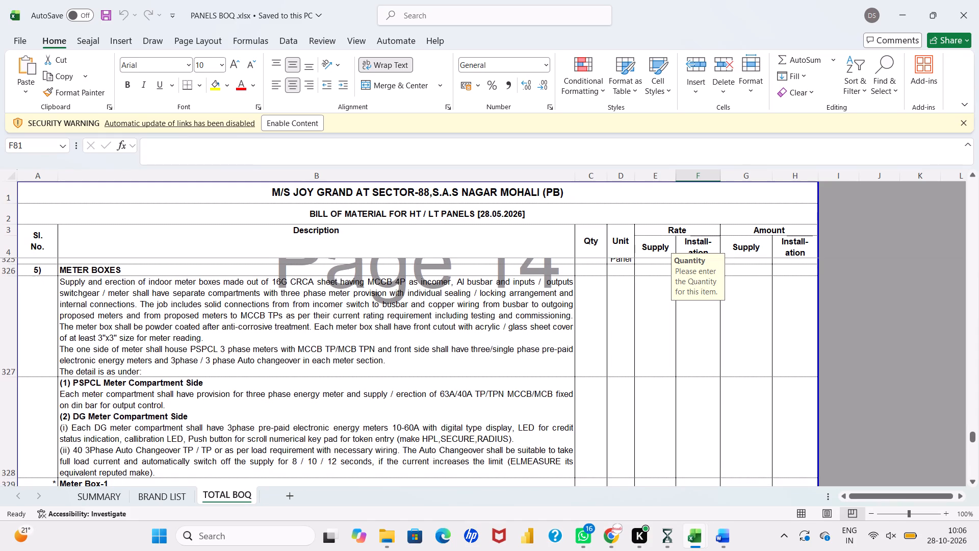
scroll(635, 384, "down", 1)
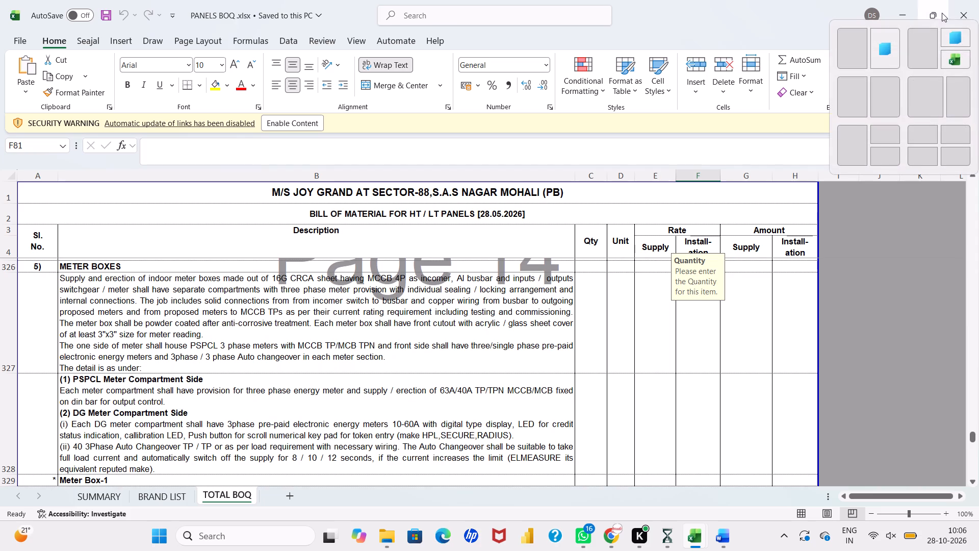
Arrange the PANELS BOQ and Price_List.xlsm workbooks side by side.
left_click(885, 97)
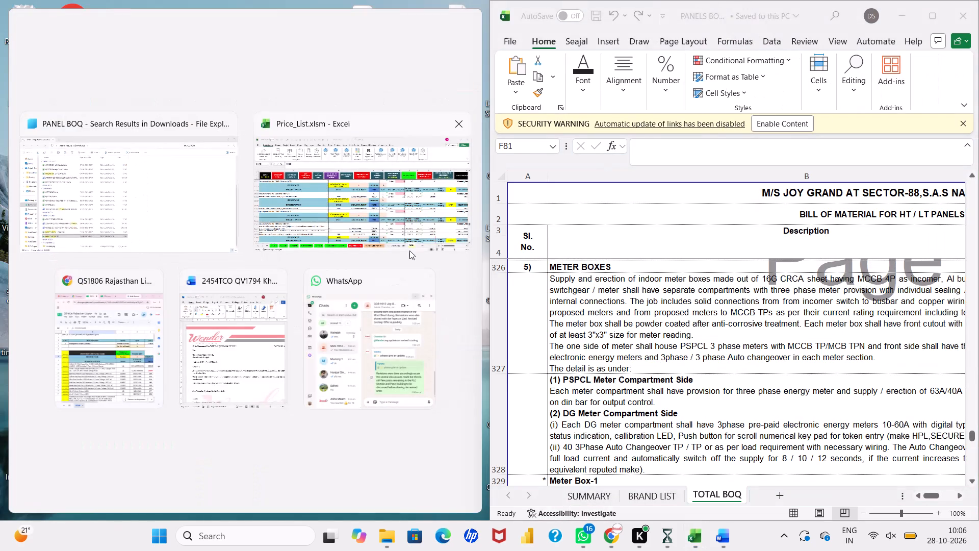
left_click(337, 210)
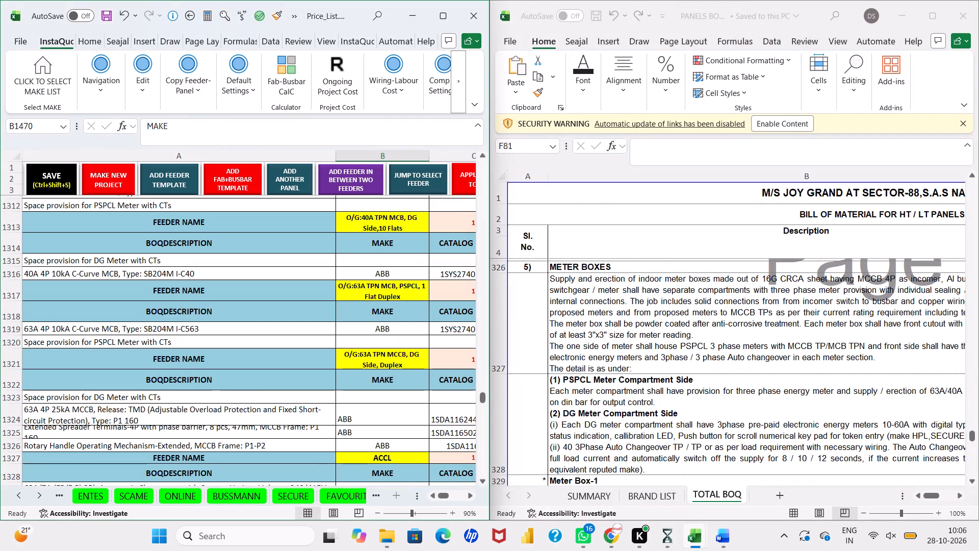
Compare the BOQ's Meter Box-1 PSPCL and DG requirements with the METER BOX-1 incomer, flat, duplex and ACCL feeders in Price_List.
scroll(658, 348, "down", 3)
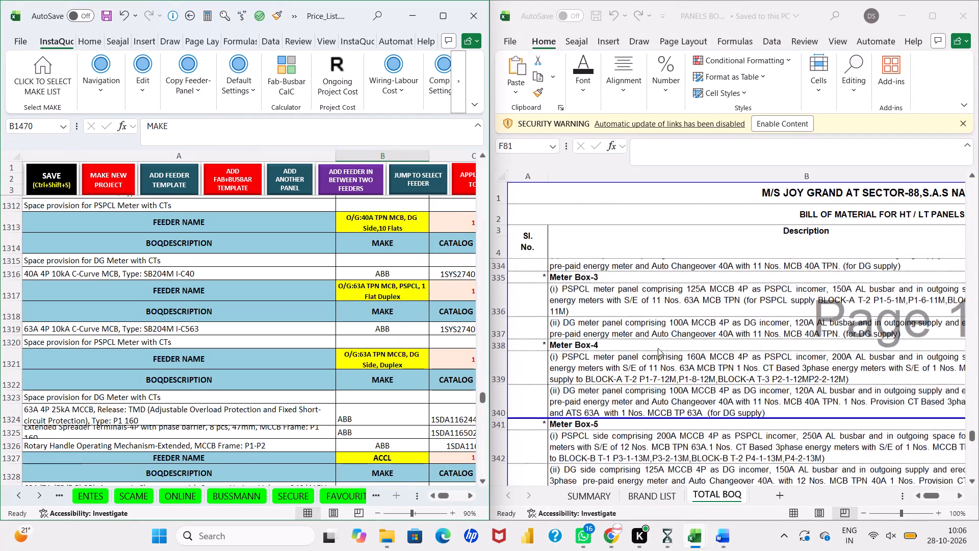
scroll(658, 348, "up", 1)
scroll(658, 348, "left", 1)
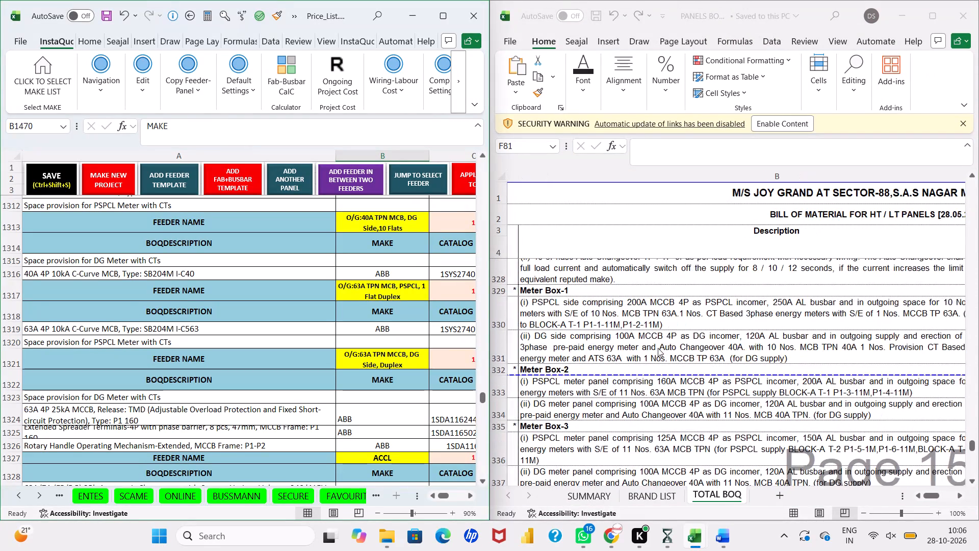
scroll(658, 348, "left", 1)
scroll(355, 313, "up", 2)
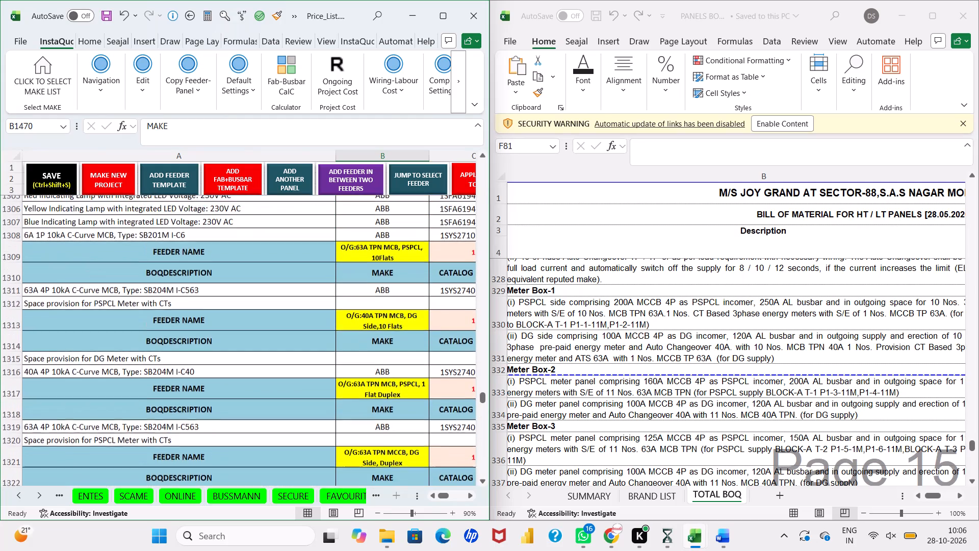
scroll(355, 313, "up", 1)
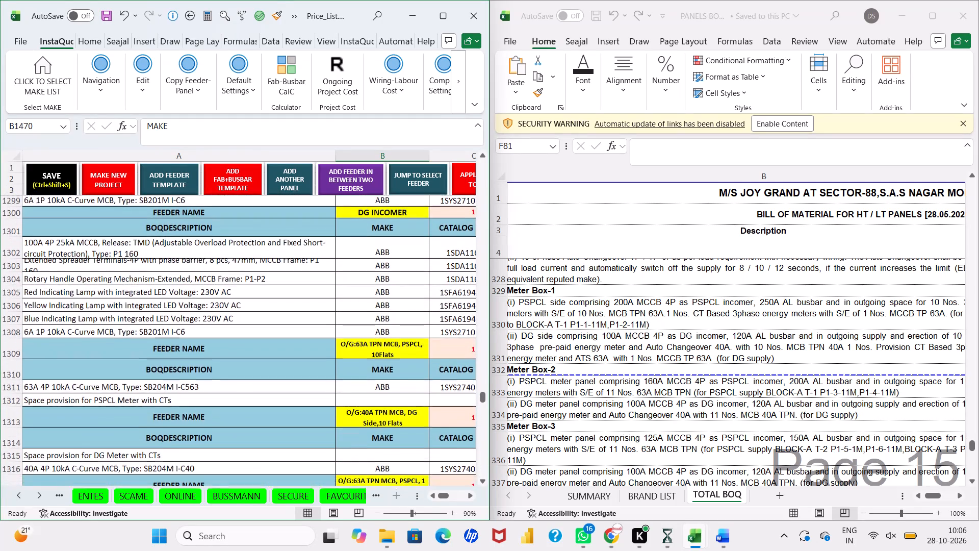
scroll(355, 313, "down", 1)
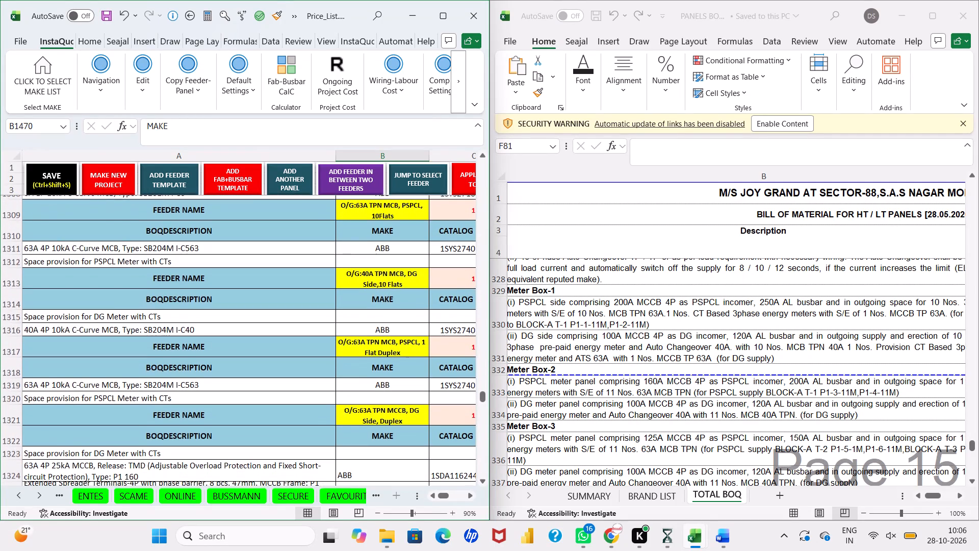
scroll(355, 313, "down", 2)
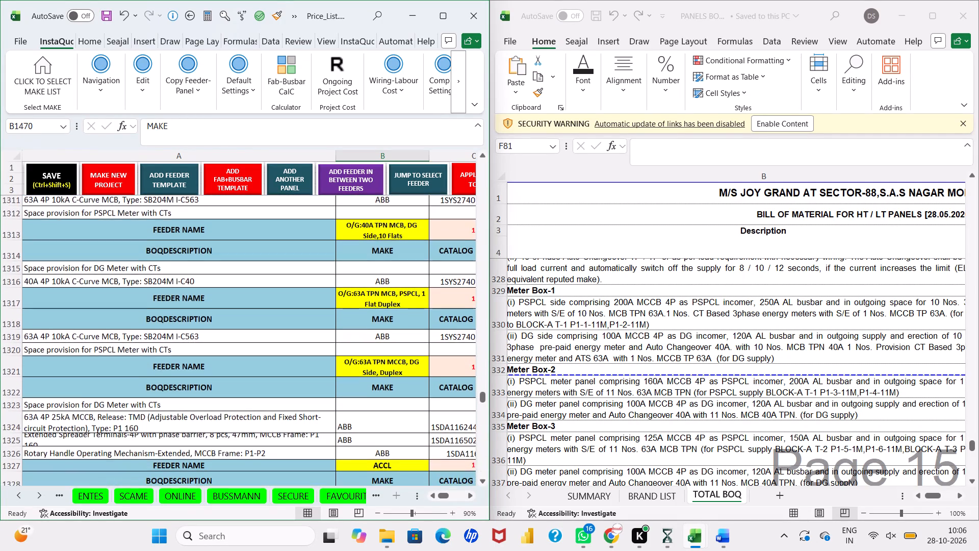
scroll(355, 313, "down", 2)
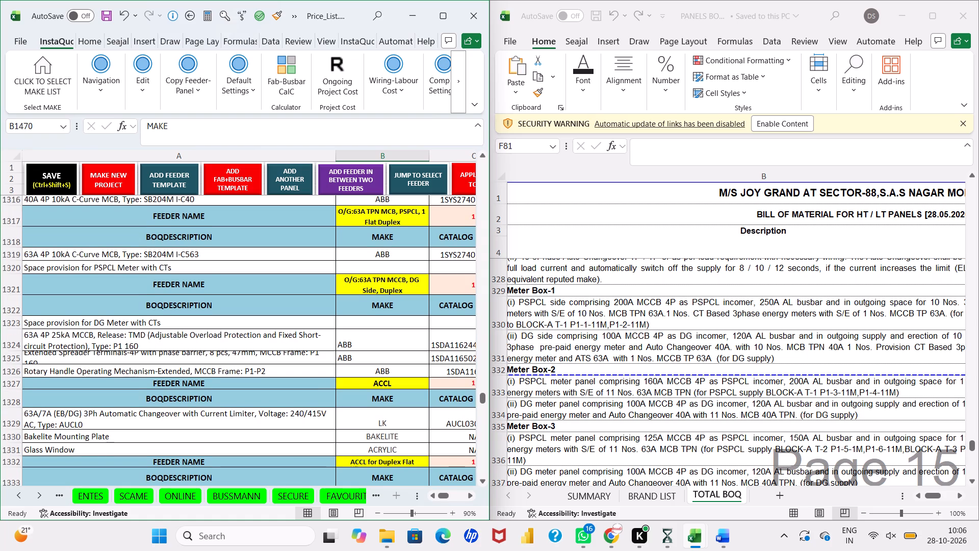
scroll(355, 313, "down", 4)
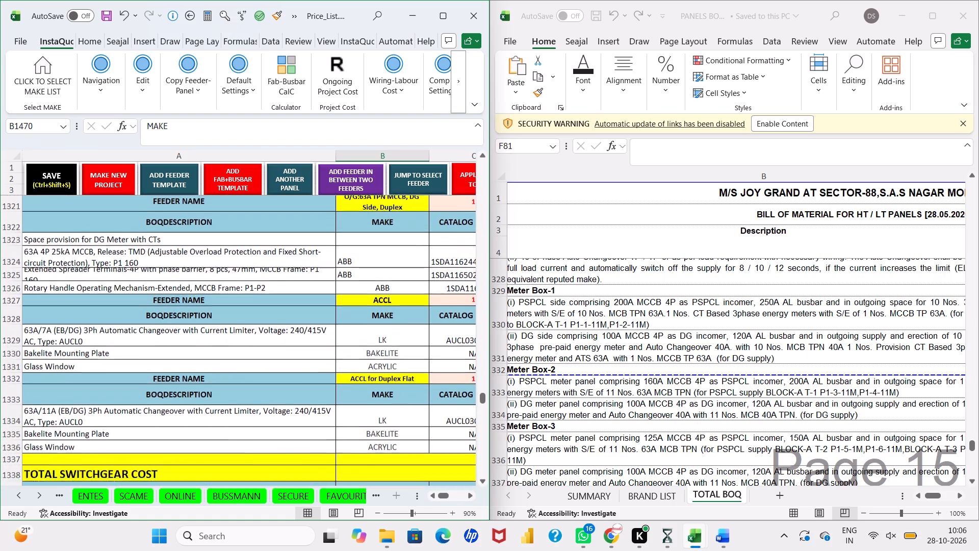
Examine the meter boxes following METER BOX-1 in Price_List, including METER BOX-4, checking their incomers, flat feeders, duplex feeders and ACCL switchgear.
scroll(355, 313, "down", 5)
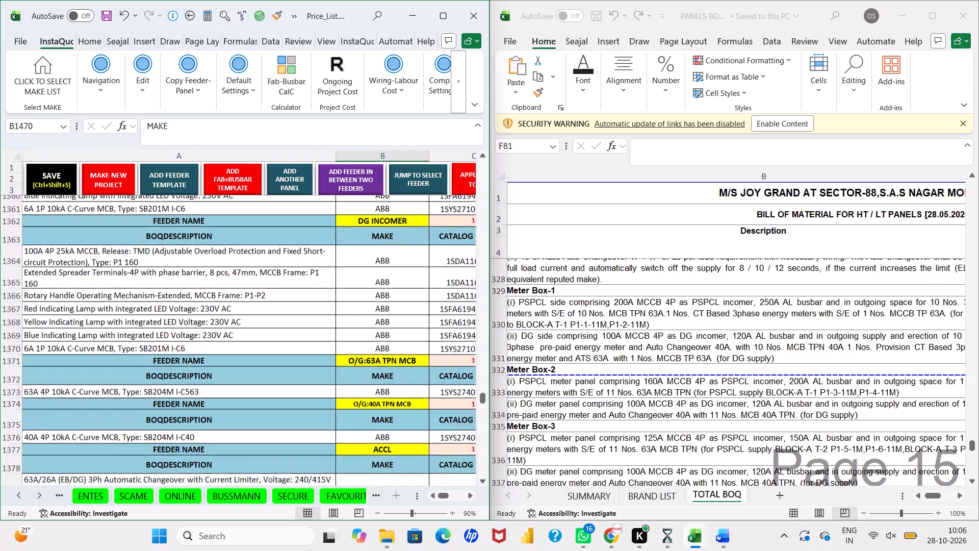
scroll(355, 313, "down", 5)
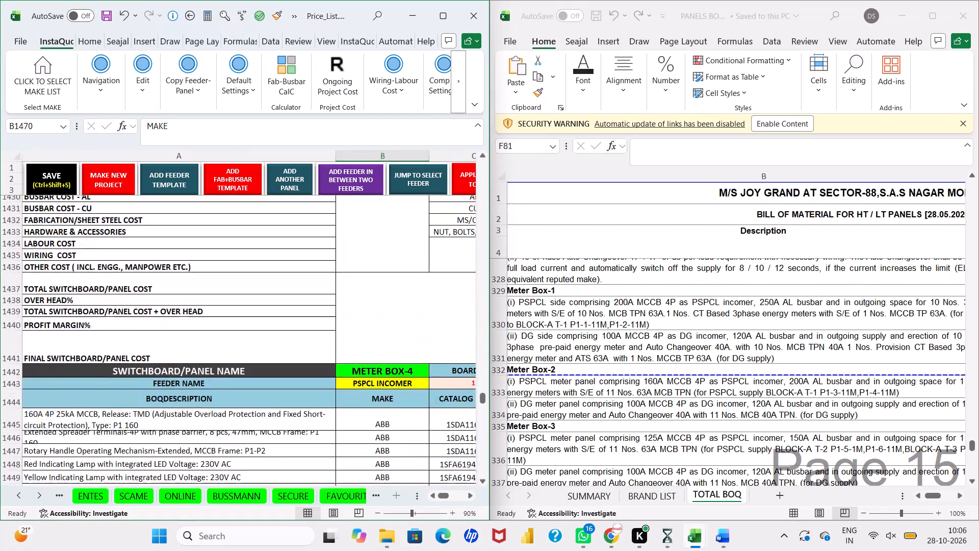
scroll(355, 313, "down", 4)
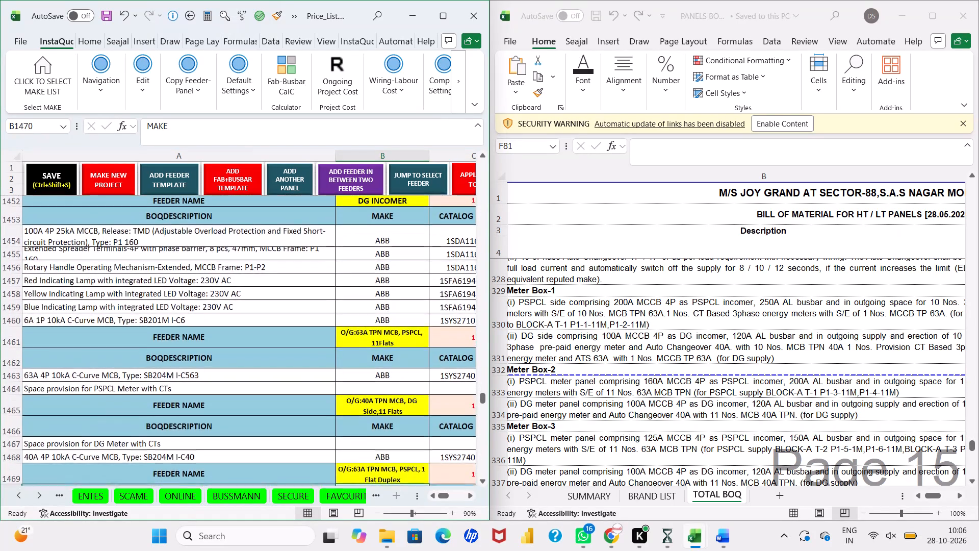
scroll(355, 313, "down", 2)
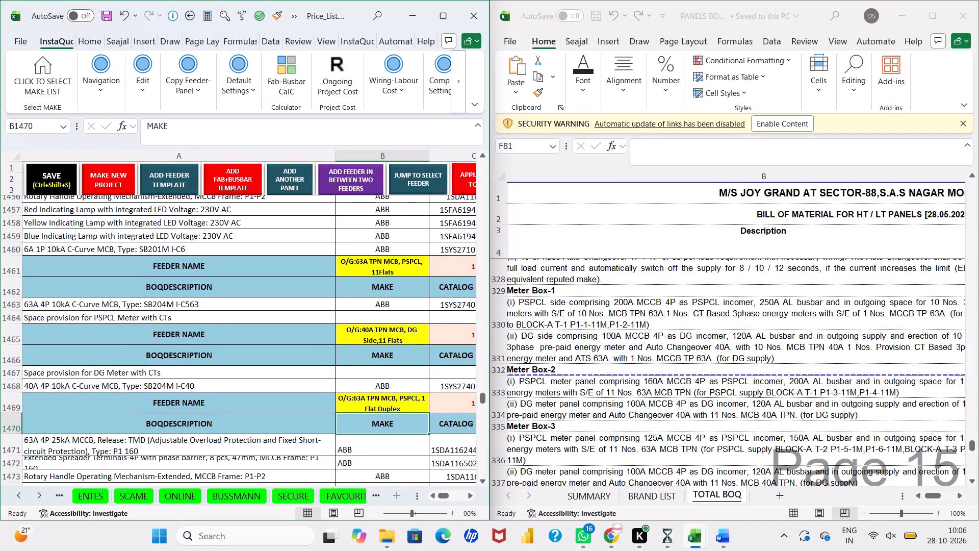
scroll(355, 313, "down", 3)
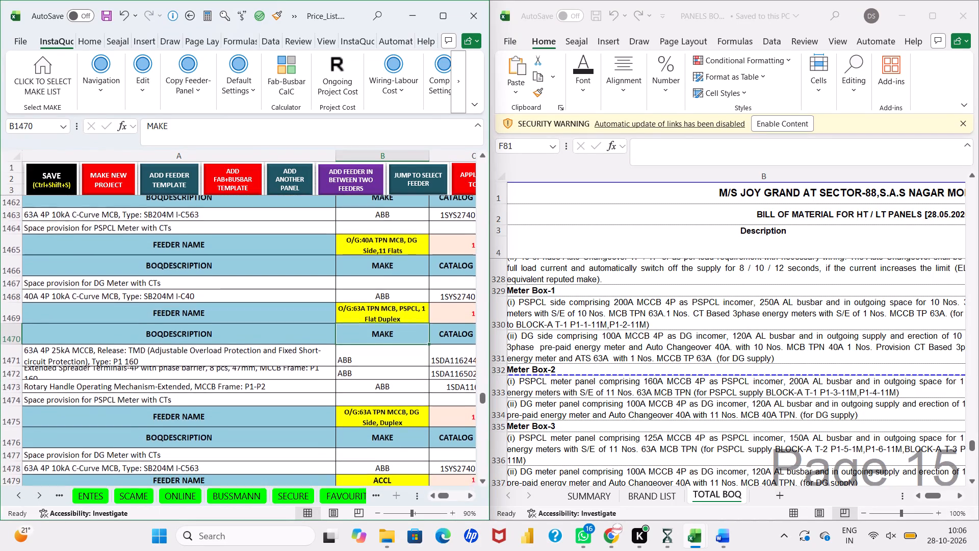
scroll(355, 313, "down", 2)
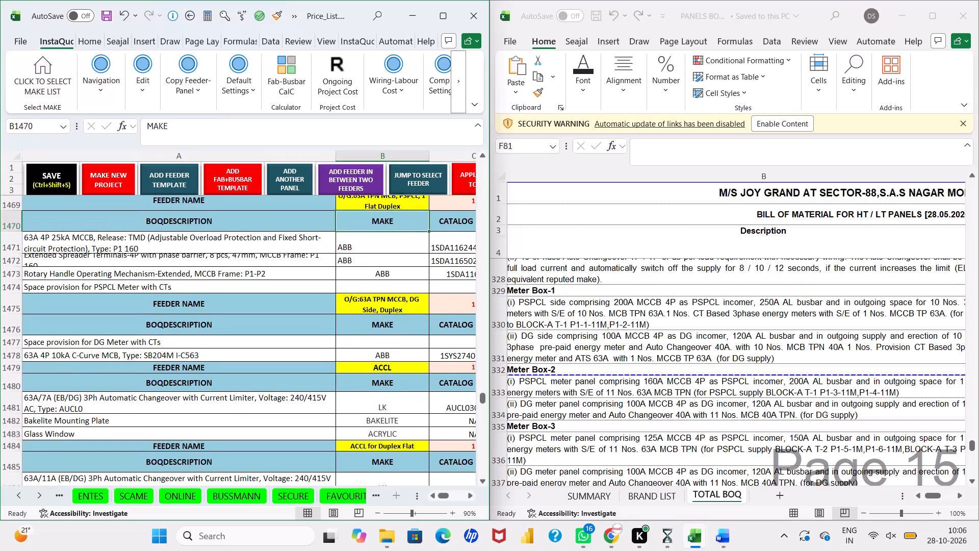
scroll(355, 313, "down", 5)
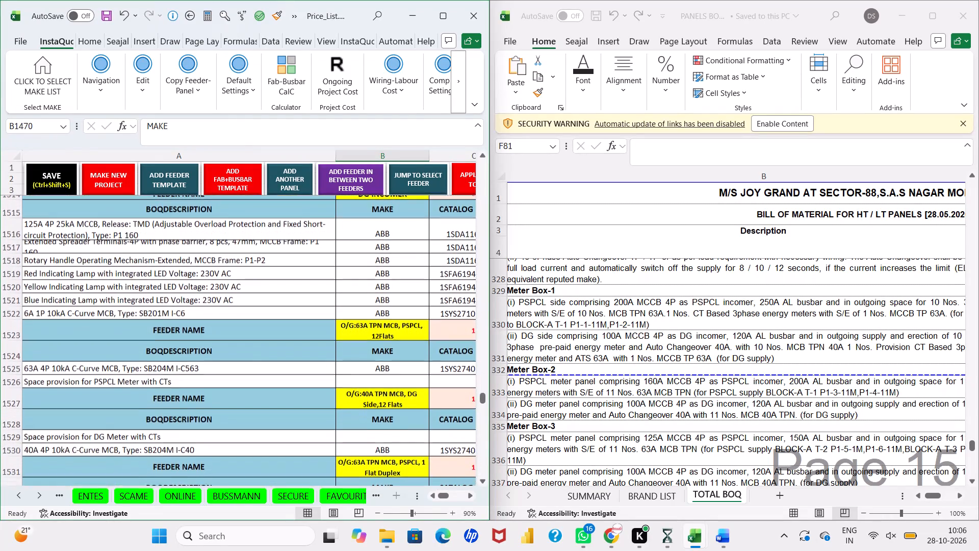
scroll(355, 313, "down", 4)
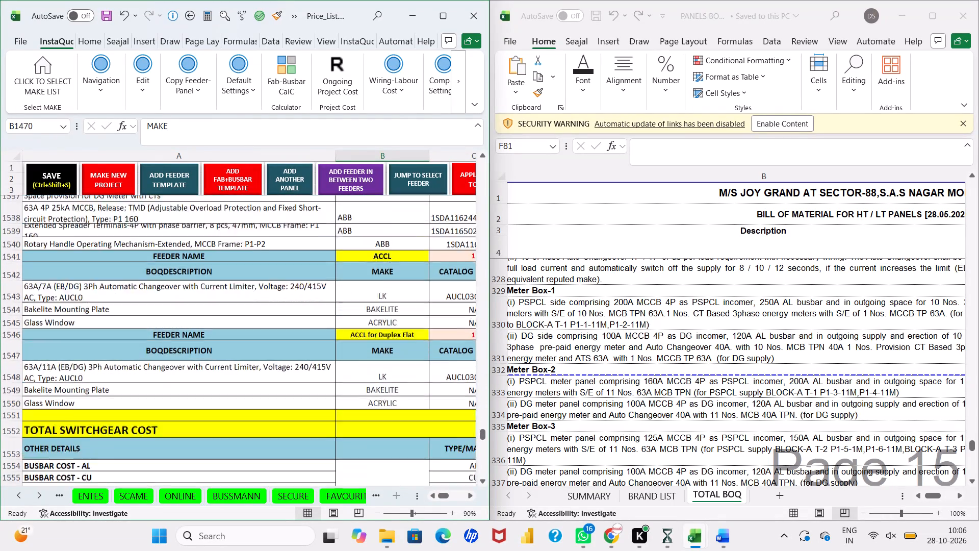
scroll(355, 313, "down", 4)
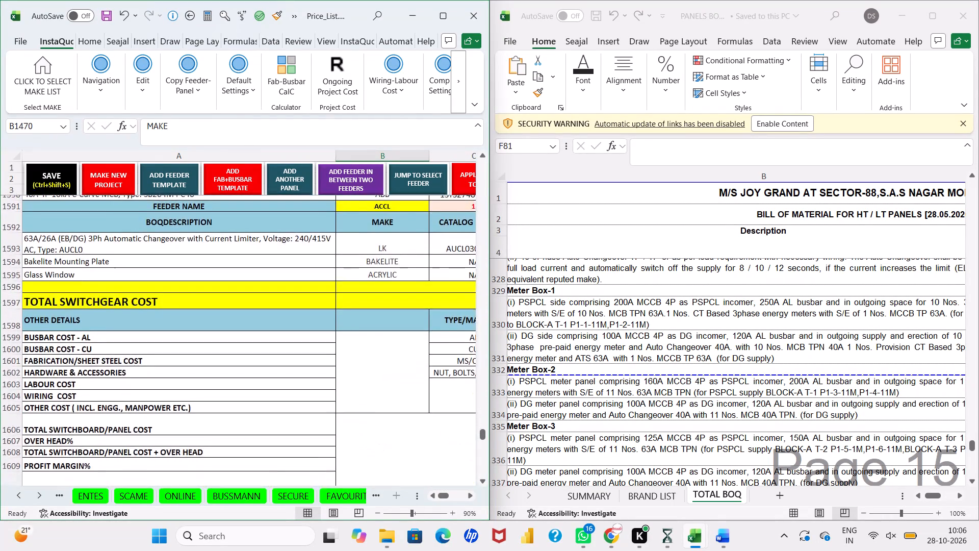
scroll(355, 313, "down", 4)
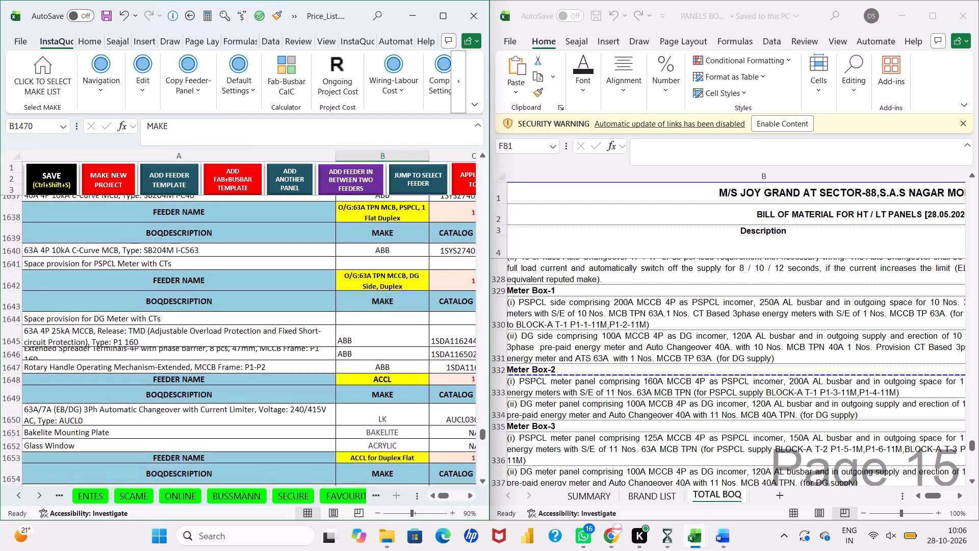
Save a backup of the ongoing Price_List project with the InstaQuote save function.
left_click(53, 186)
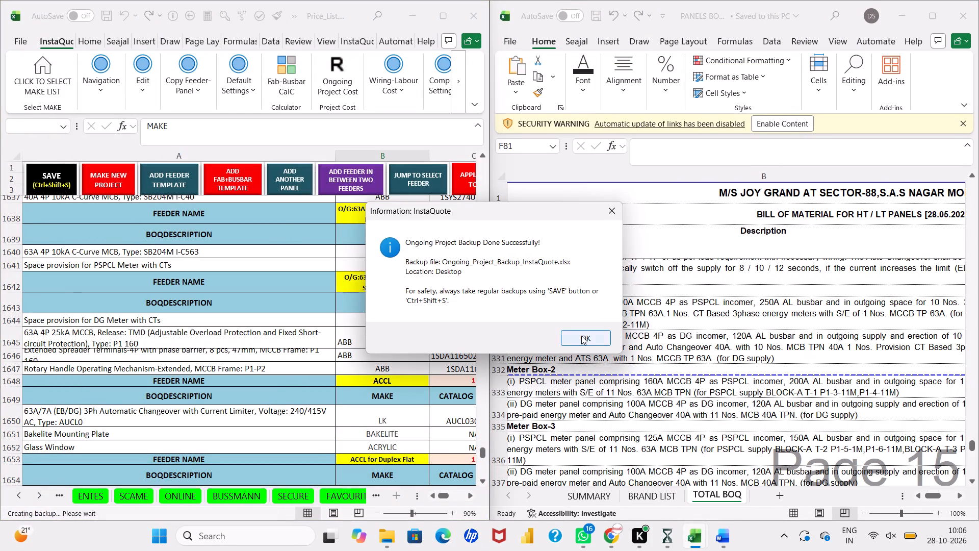
left_click(581, 336)
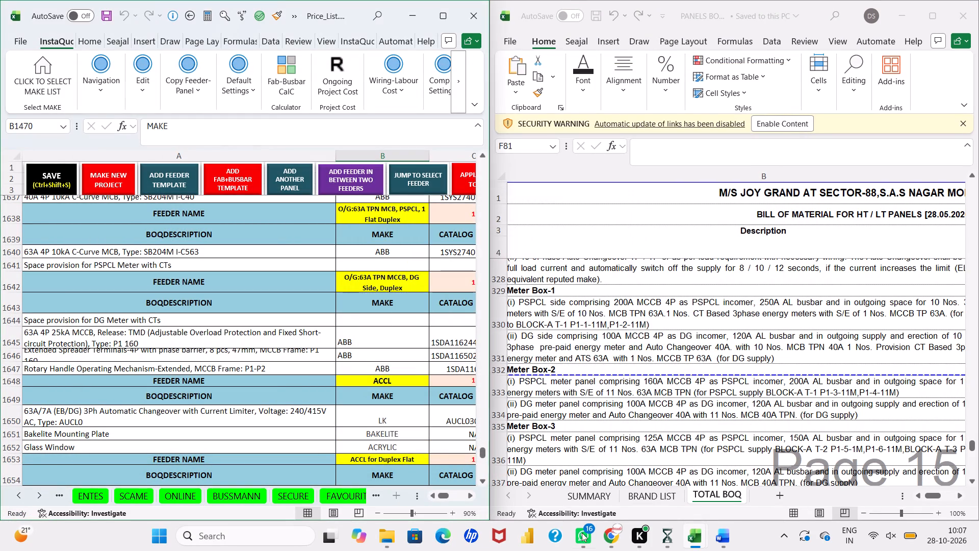